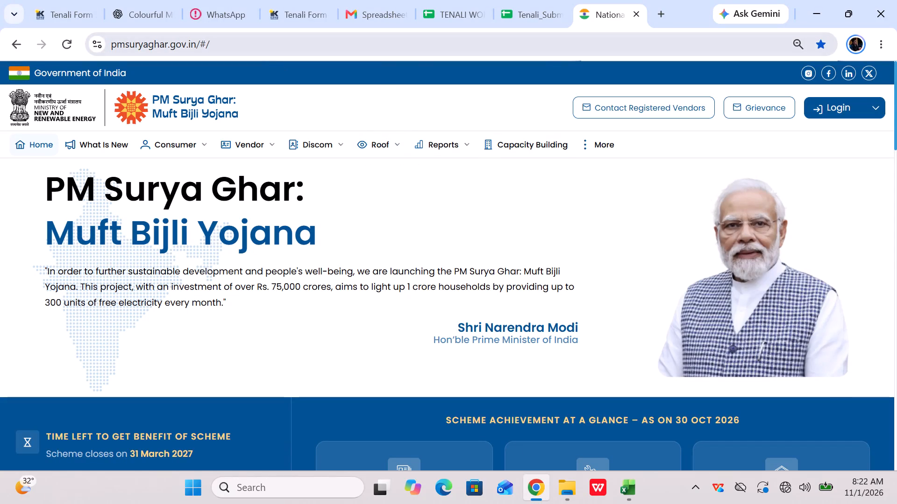
Switch to the TENALI WORK REPORT spreadsheet.
{"action": "left_click", "coordinate": [441, 11]}
{"action": "scroll", "coordinate": [396, 265], "scroll_direction": "up", "scroll_amount": 1}
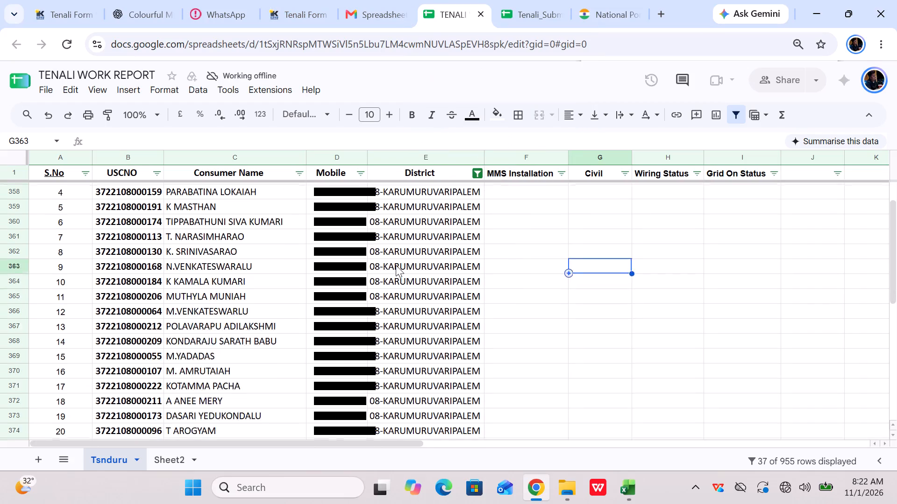
{"action": "scroll", "coordinate": [396, 265], "scroll_direction": "up", "scroll_amount": 1}
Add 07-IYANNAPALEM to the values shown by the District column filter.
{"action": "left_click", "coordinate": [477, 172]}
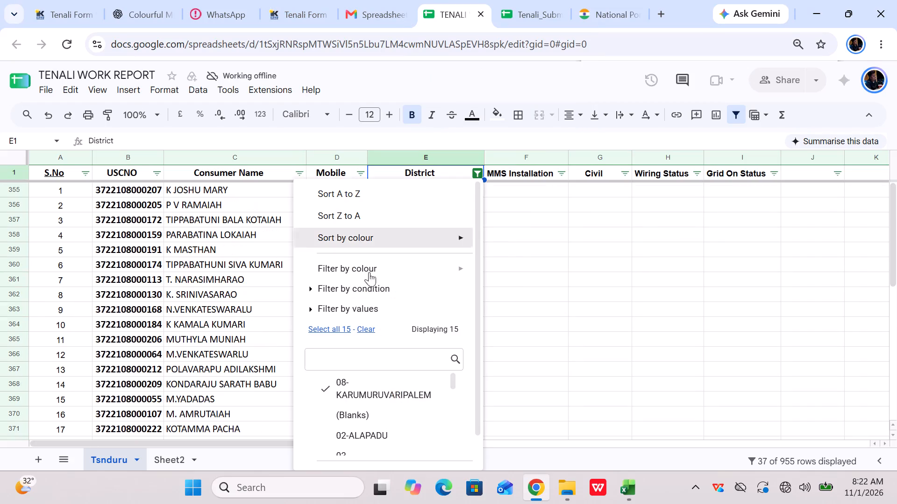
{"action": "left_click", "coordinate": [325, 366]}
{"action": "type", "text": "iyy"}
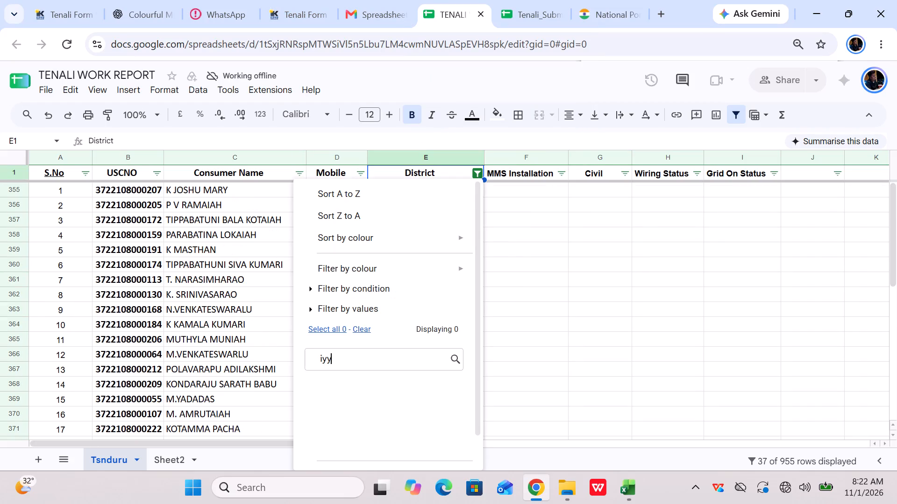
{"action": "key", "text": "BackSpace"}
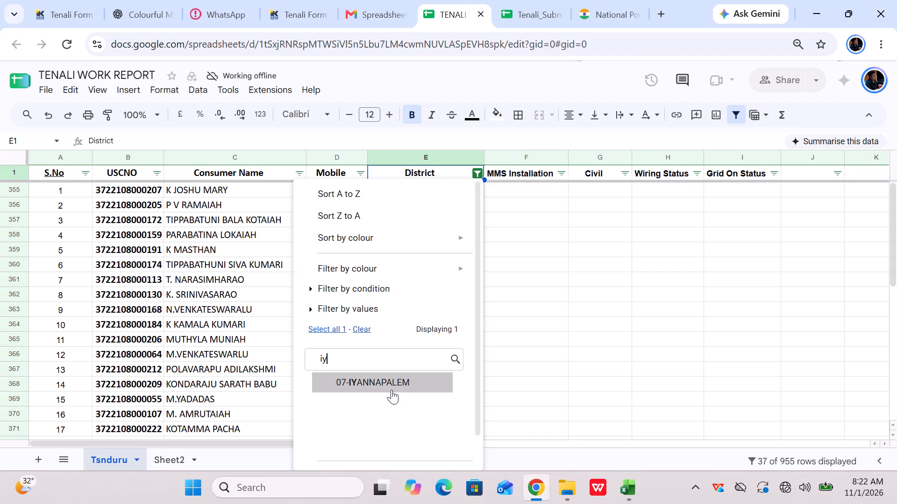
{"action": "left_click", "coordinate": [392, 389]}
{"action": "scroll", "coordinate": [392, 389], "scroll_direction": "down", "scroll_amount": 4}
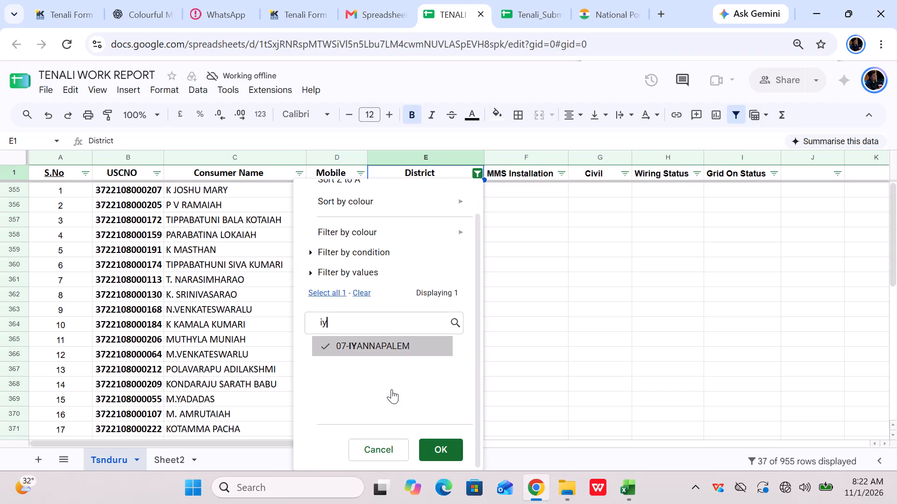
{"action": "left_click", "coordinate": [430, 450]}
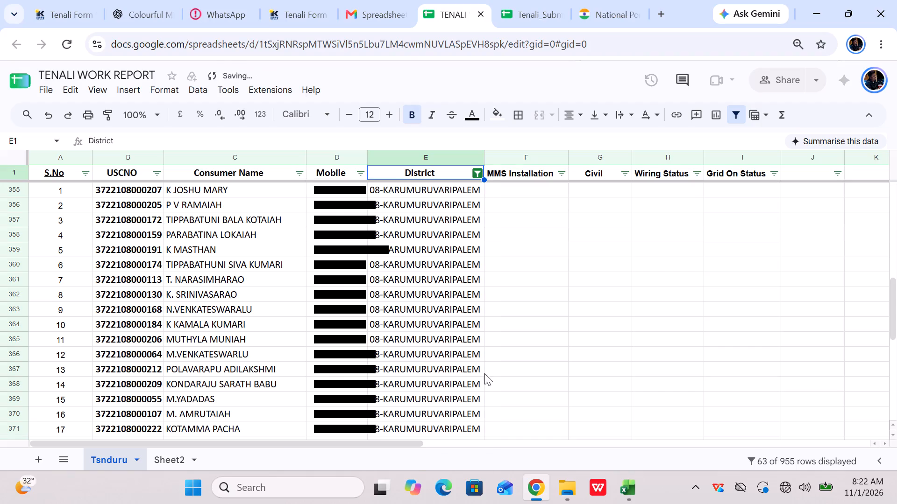
Reset the District column filter by clearing the selection and selecting all of its values.
{"action": "left_click", "coordinate": [475, 171]}
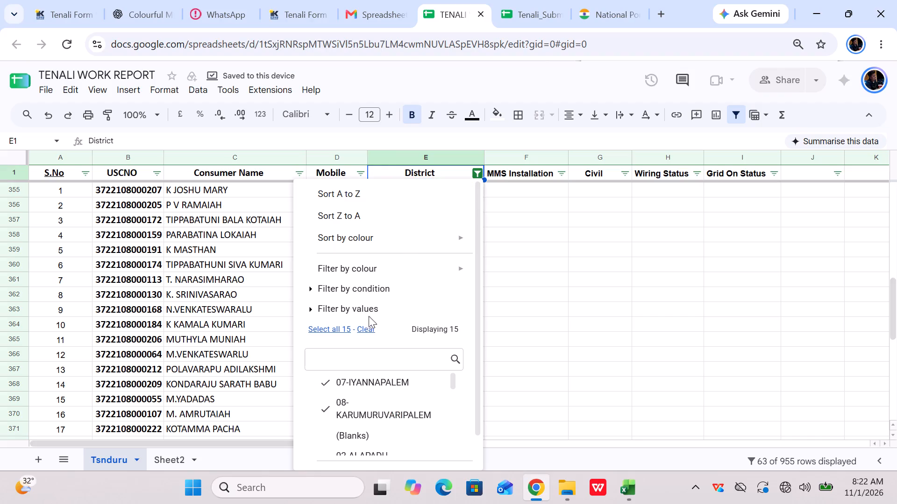
{"action": "left_click", "coordinate": [367, 327]}
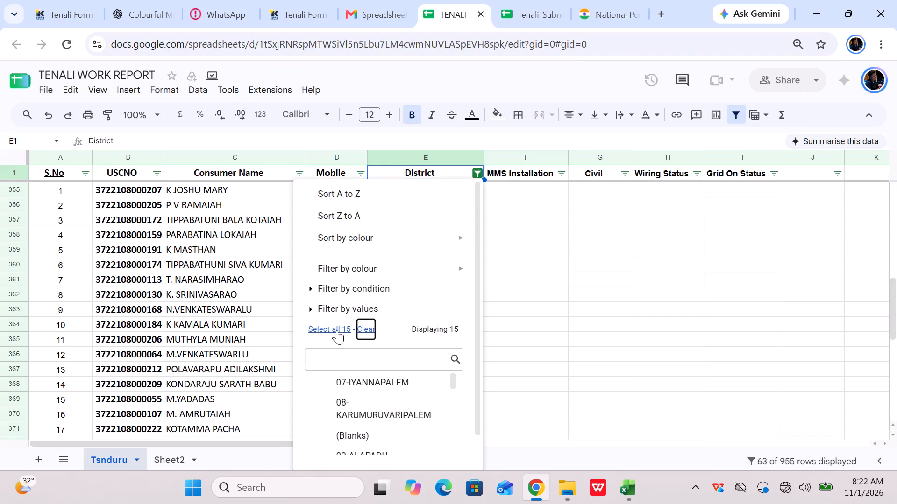
{"action": "left_click", "coordinate": [335, 328]}
{"action": "scroll", "coordinate": [428, 345], "scroll_direction": "down", "scroll_amount": 3}
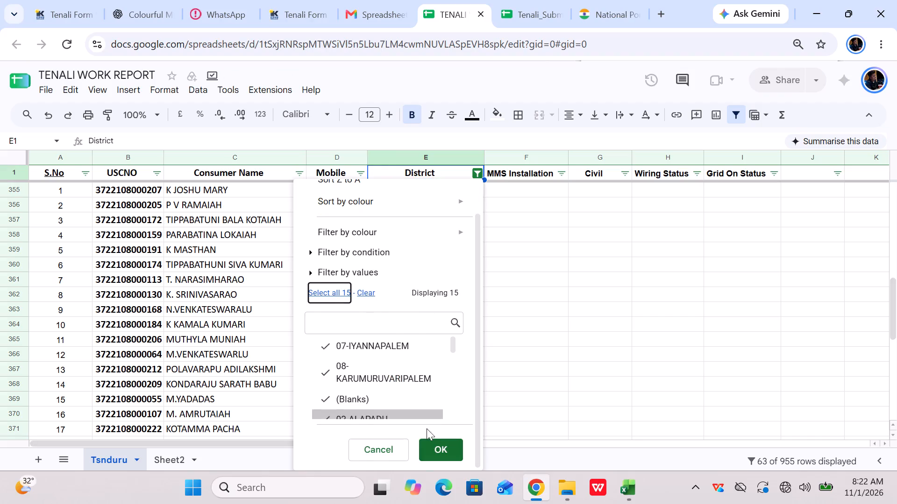
{"action": "left_click", "coordinate": [434, 445]}
Look through the district groups in the Tsnduru sheet to locate the 07-IYANNAPALEM consumers.
{"action": "scroll", "coordinate": [472, 375], "scroll_direction": "up", "scroll_amount": 6}
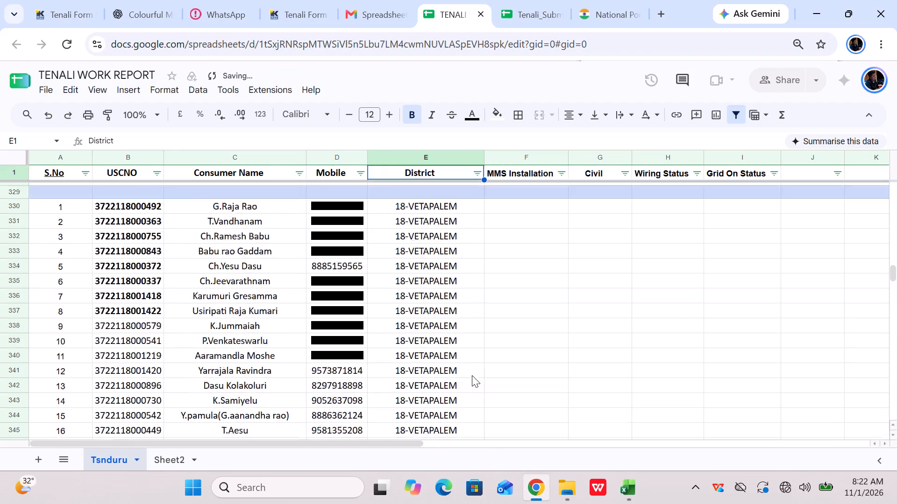
{"action": "scroll", "coordinate": [472, 375], "scroll_direction": "down", "scroll_amount": 3}
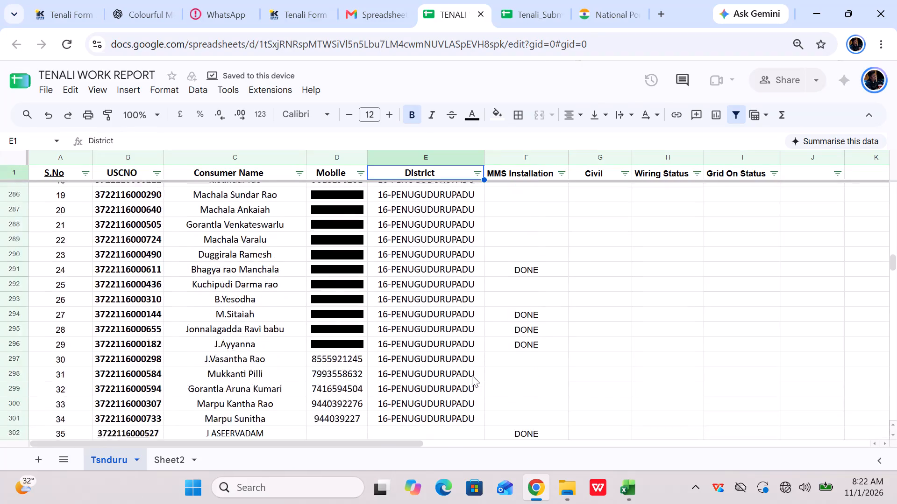
{"action": "scroll", "coordinate": [472, 375], "scroll_direction": "down", "scroll_amount": 5}
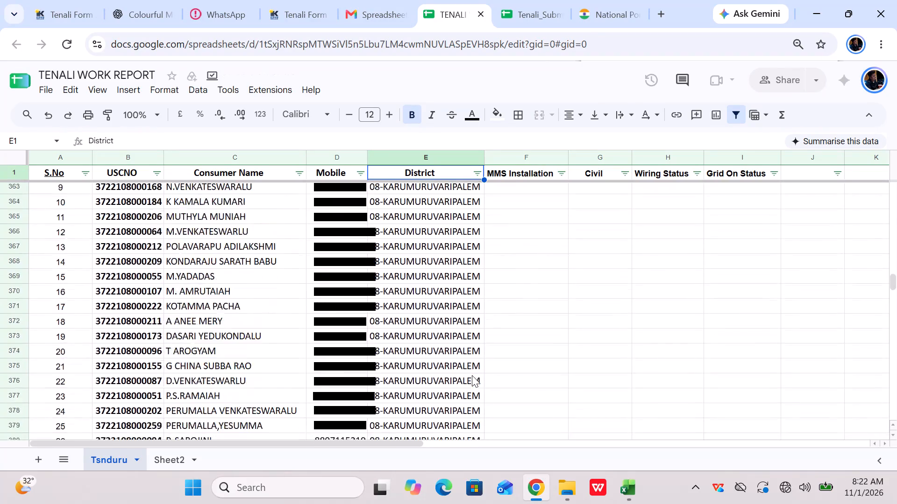
{"action": "scroll", "coordinate": [472, 375], "scroll_direction": "down", "scroll_amount": 4}
{"action": "scroll", "coordinate": [472, 375], "scroll_direction": "up", "scroll_amount": 6}
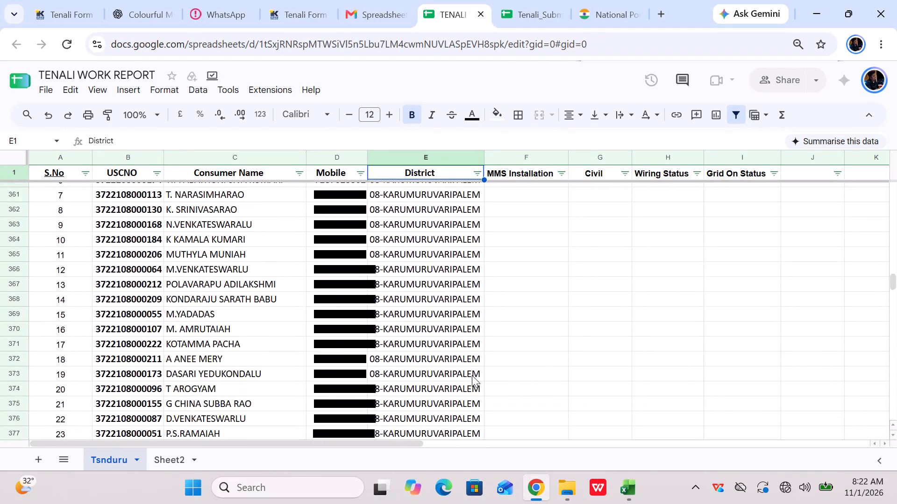
{"action": "scroll", "coordinate": [472, 375], "scroll_direction": "up", "scroll_amount": 5}
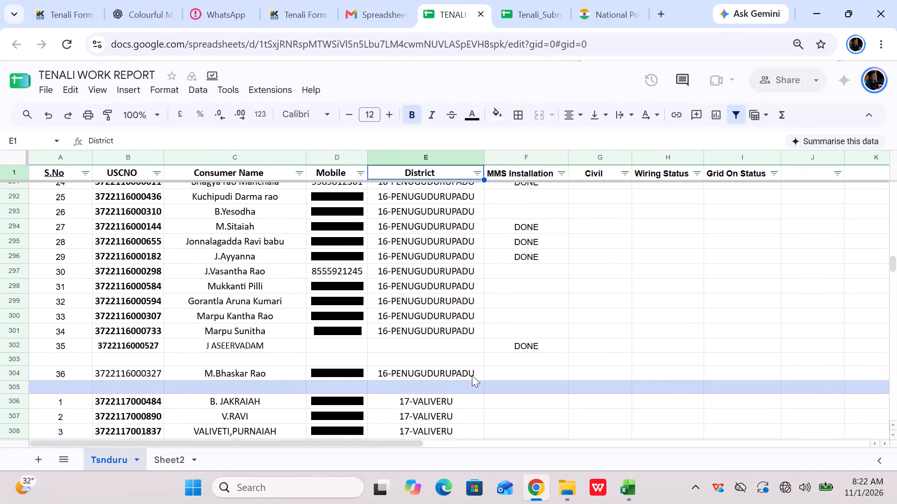
{"action": "scroll", "coordinate": [472, 375], "scroll_direction": "up", "scroll_amount": 1}
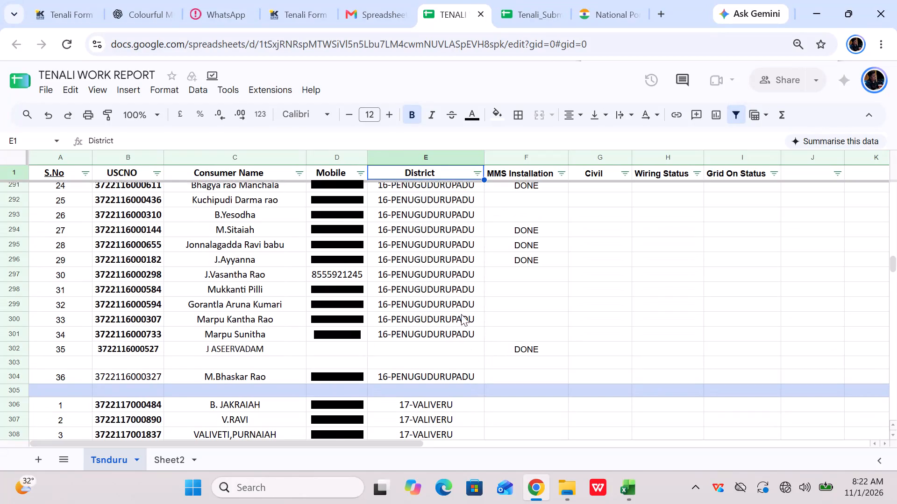
{"action": "scroll", "coordinate": [461, 314], "scroll_direction": "up", "scroll_amount": 8}
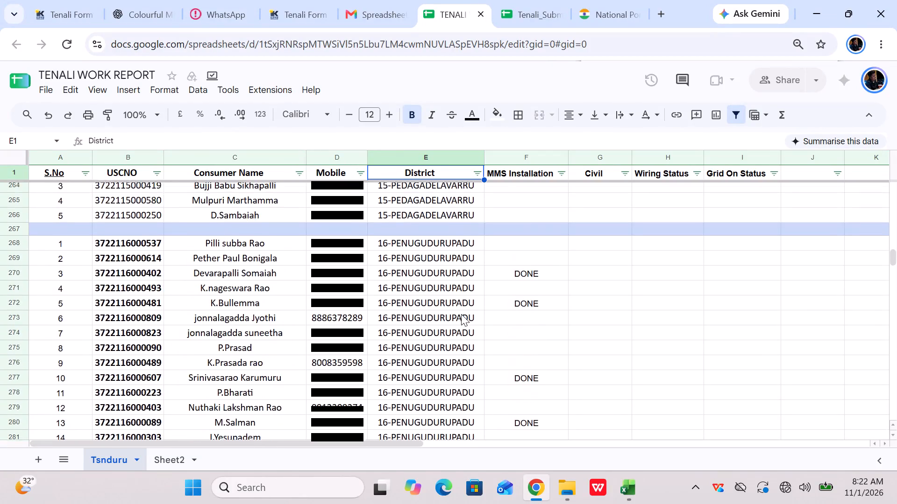
{"action": "scroll", "coordinate": [461, 314], "scroll_direction": "up", "scroll_amount": 3}
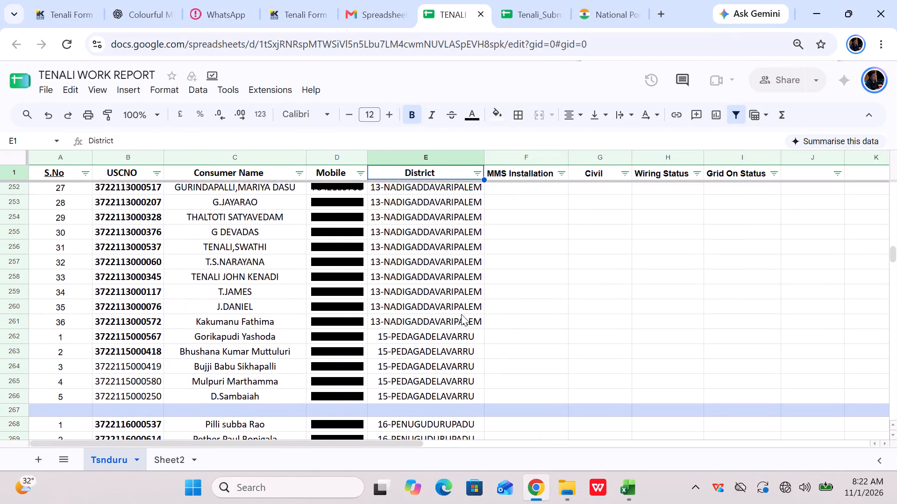
{"action": "scroll", "coordinate": [461, 314], "scroll_direction": "up", "scroll_amount": 6}
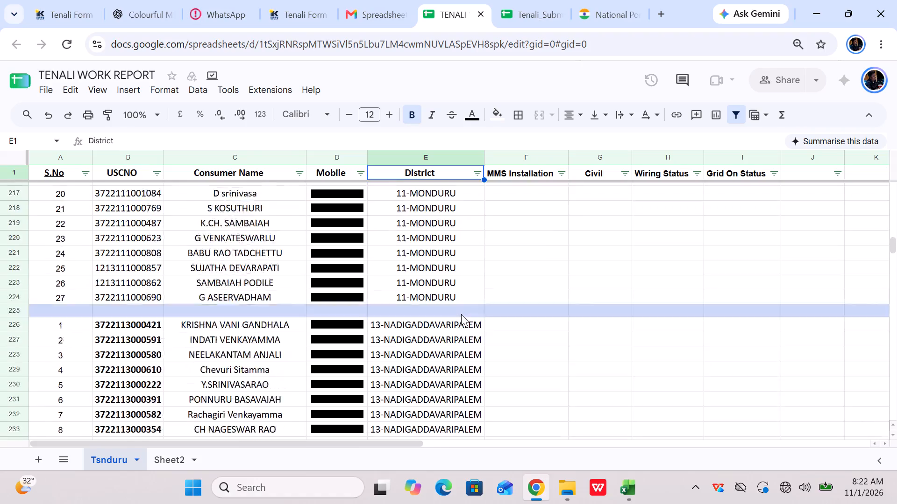
{"action": "scroll", "coordinate": [461, 314], "scroll_direction": "up", "scroll_amount": 3}
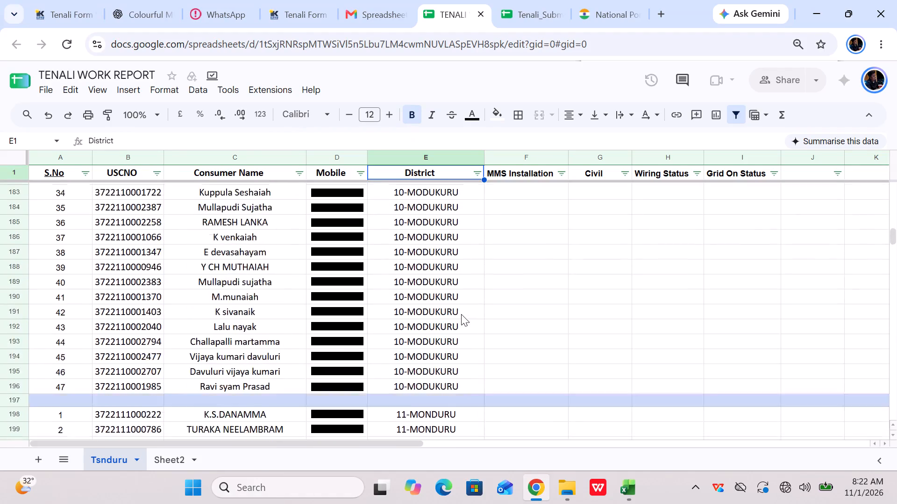
{"action": "scroll", "coordinate": [461, 314], "scroll_direction": "up", "scroll_amount": 6}
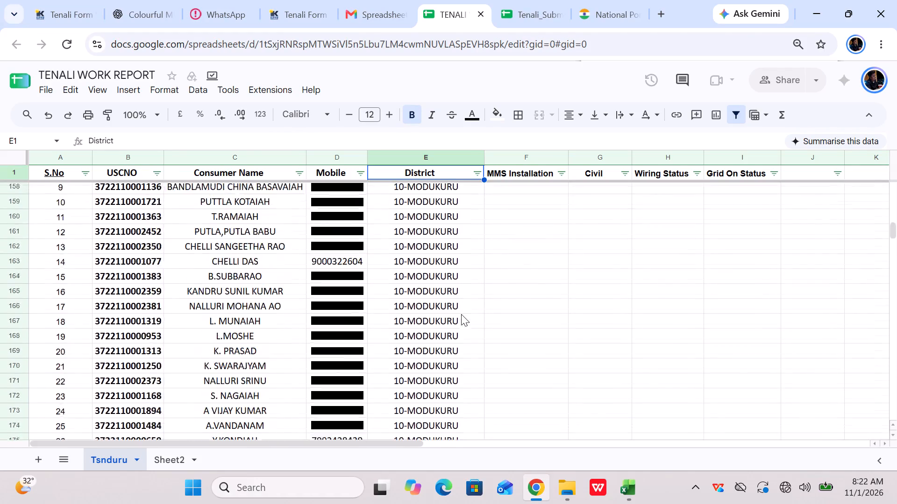
{"action": "scroll", "coordinate": [461, 314], "scroll_direction": "up", "scroll_amount": 5}
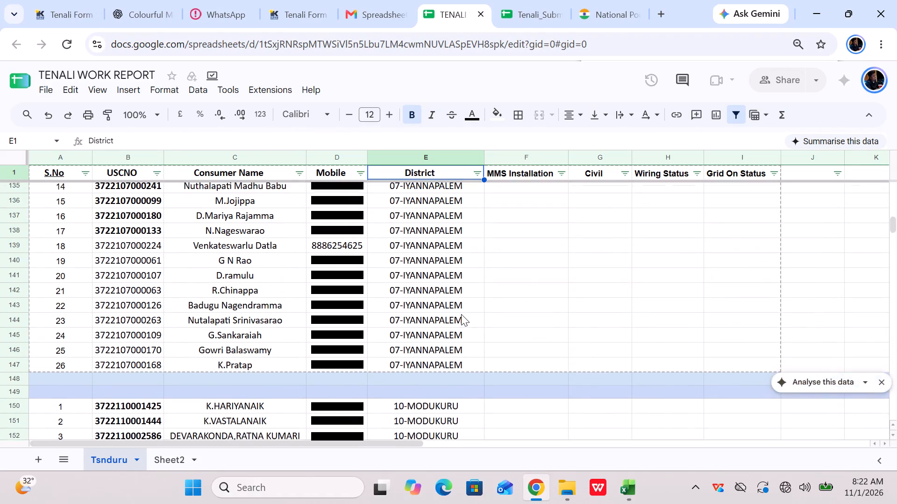
Examine the consumer rows and work status columns of the 07-IYANNAPALEM group.
{"action": "scroll", "coordinate": [461, 314], "scroll_direction": "up", "scroll_amount": 6}
{"action": "scroll", "coordinate": [461, 314], "scroll_direction": "down", "scroll_amount": 1}
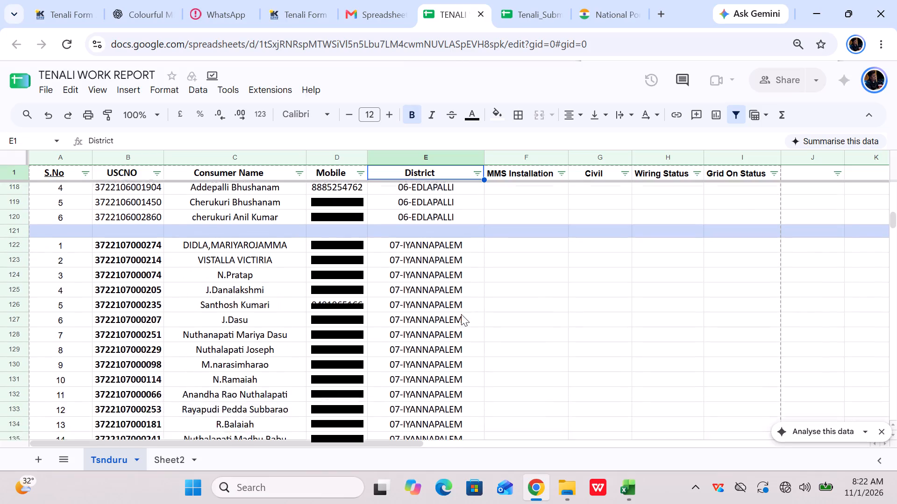
{"action": "scroll", "coordinate": [461, 314], "scroll_direction": "down", "scroll_amount": 1}
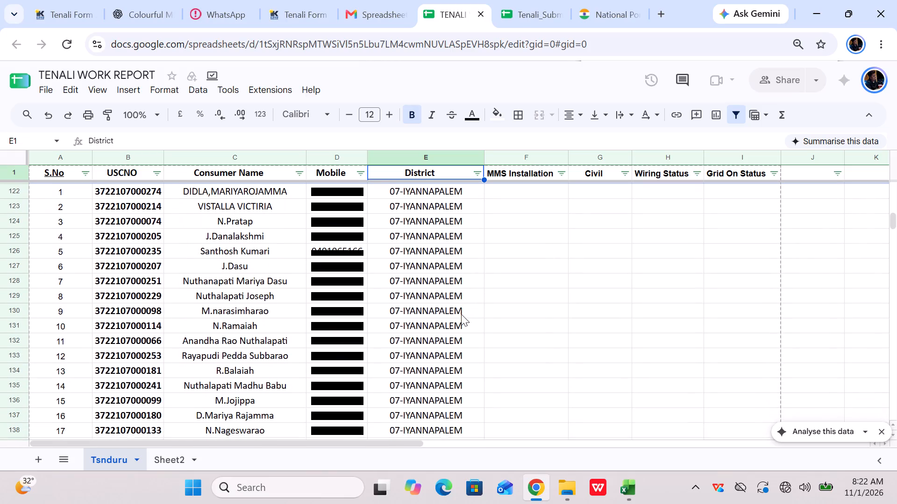
{"action": "scroll", "coordinate": [461, 314], "scroll_direction": "down", "scroll_amount": 1}
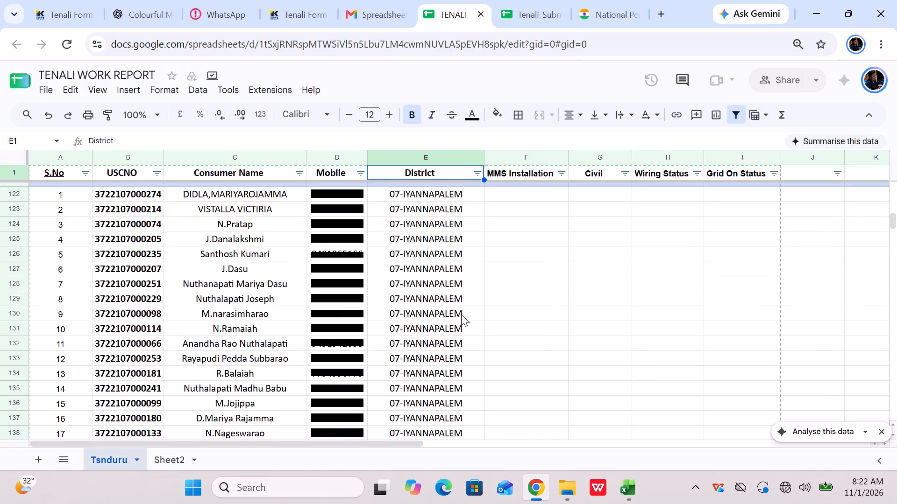
{"action": "scroll", "coordinate": [461, 314], "scroll_direction": "down", "scroll_amount": 2}
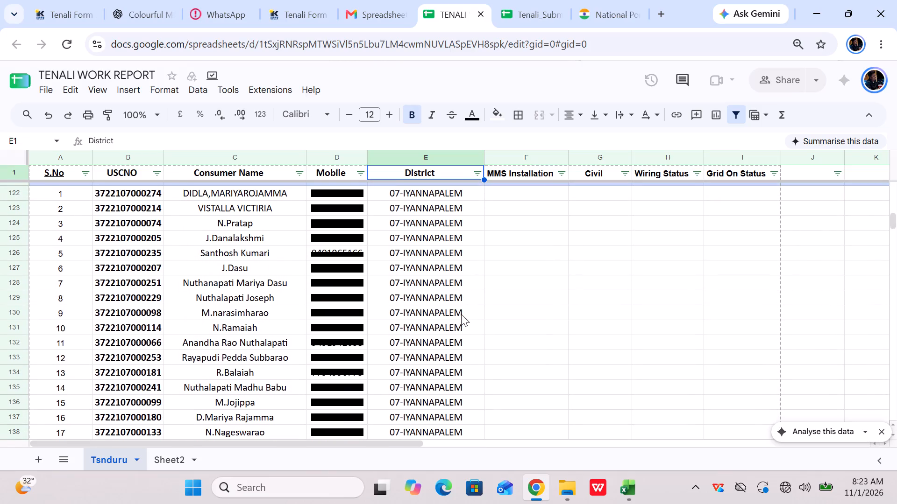
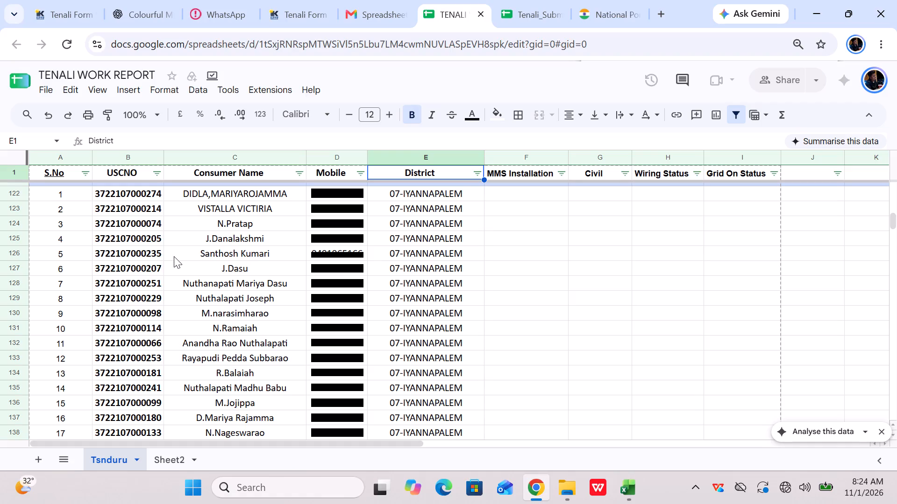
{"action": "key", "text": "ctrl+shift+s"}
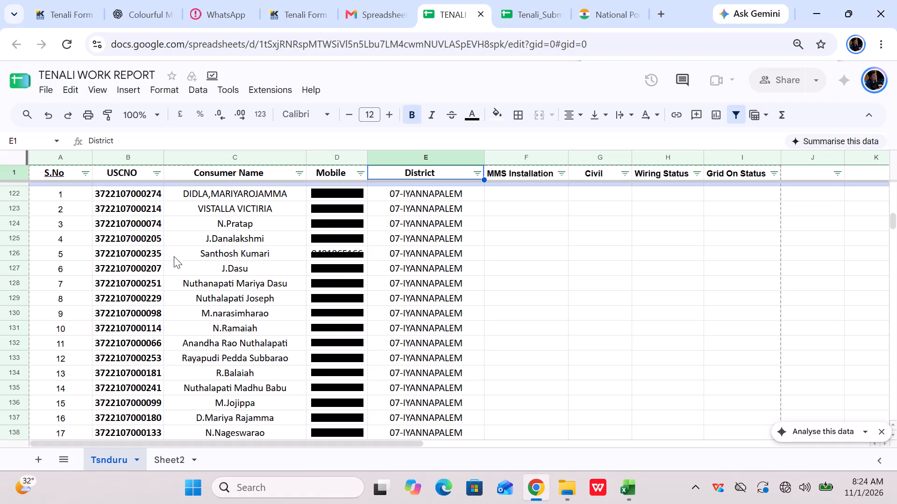
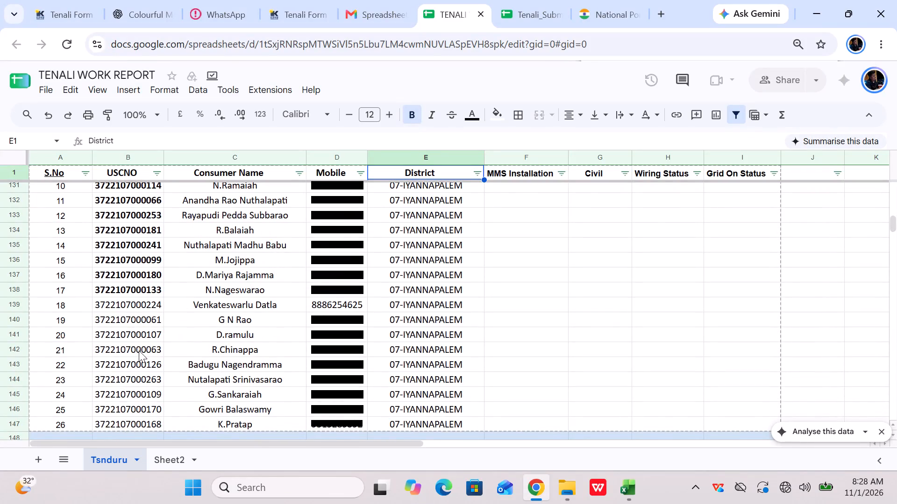
Examine the consumer rows from the 04-CHINAPARIMI group through the 07-IYANNAPALEM group in the Tsnduru sheet.
{"action": "scroll", "coordinate": [136, 247], "scroll_direction": "up", "scroll_amount": 1}
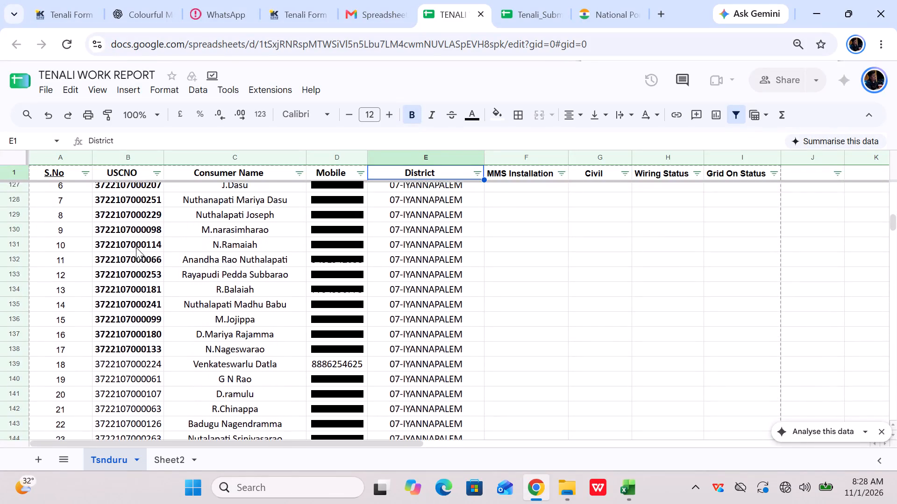
{"action": "scroll", "coordinate": [136, 247], "scroll_direction": "up", "scroll_amount": 4}
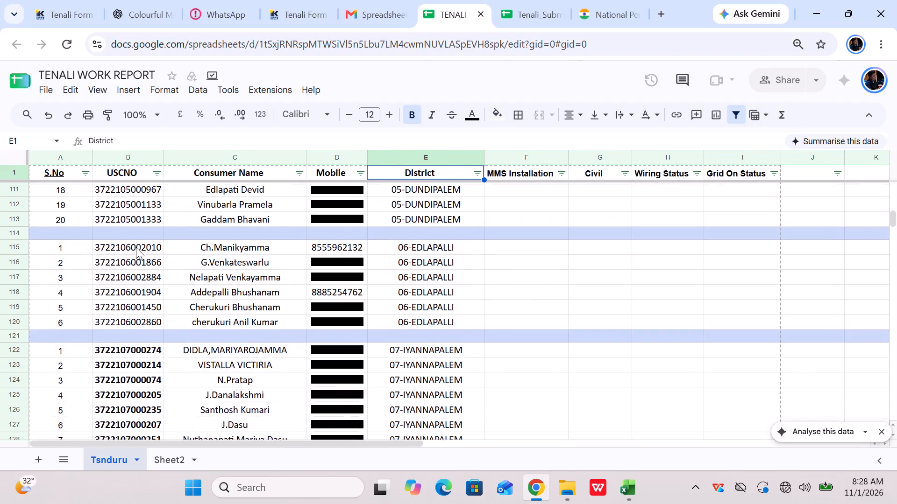
{"action": "scroll", "coordinate": [136, 247], "scroll_direction": "up", "scroll_amount": 2}
{"action": "scroll", "coordinate": [136, 247], "scroll_direction": "down", "scroll_amount": 1}
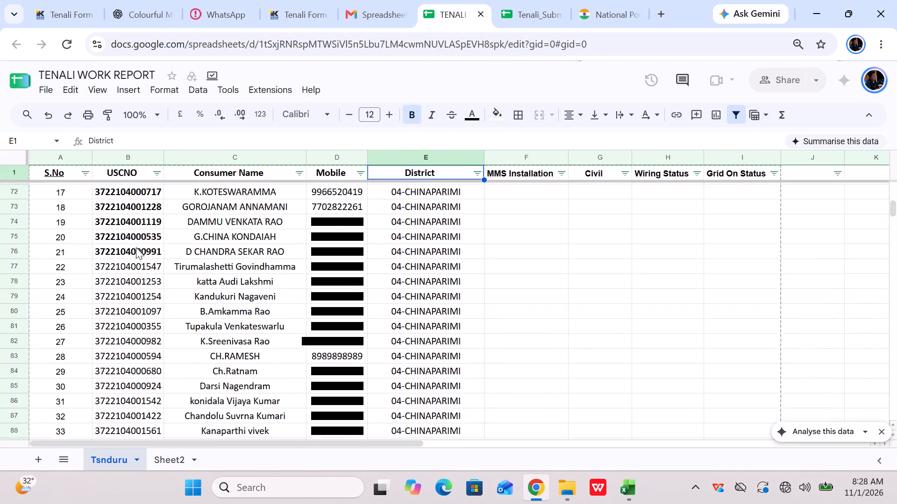
{"action": "scroll", "coordinate": [136, 247], "scroll_direction": "down", "scroll_amount": 4}
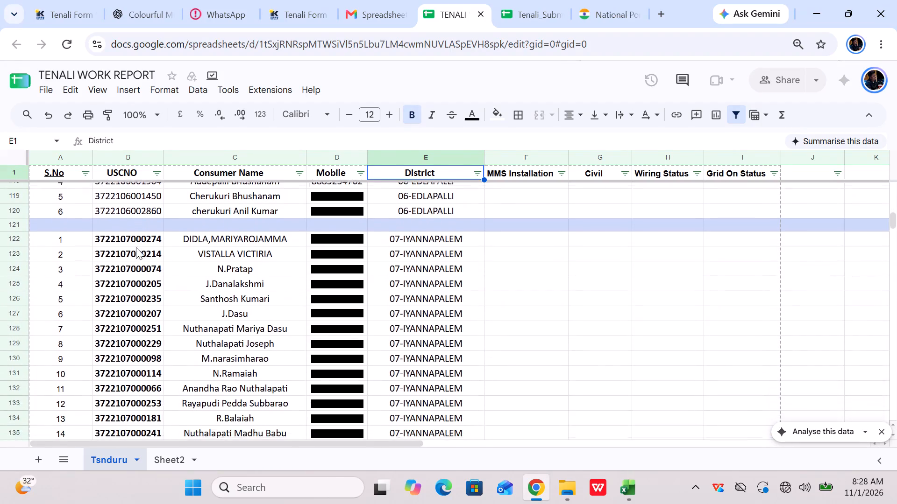
{"action": "scroll", "coordinate": [136, 247], "scroll_direction": "down", "scroll_amount": 1}
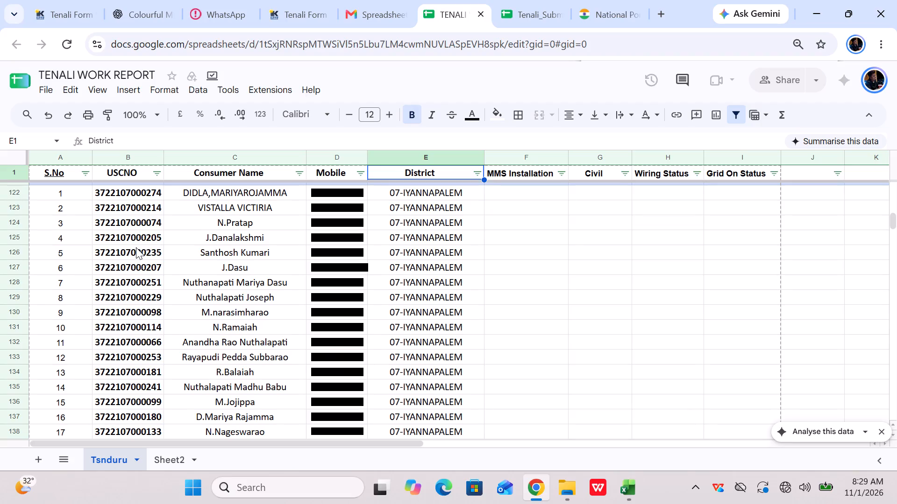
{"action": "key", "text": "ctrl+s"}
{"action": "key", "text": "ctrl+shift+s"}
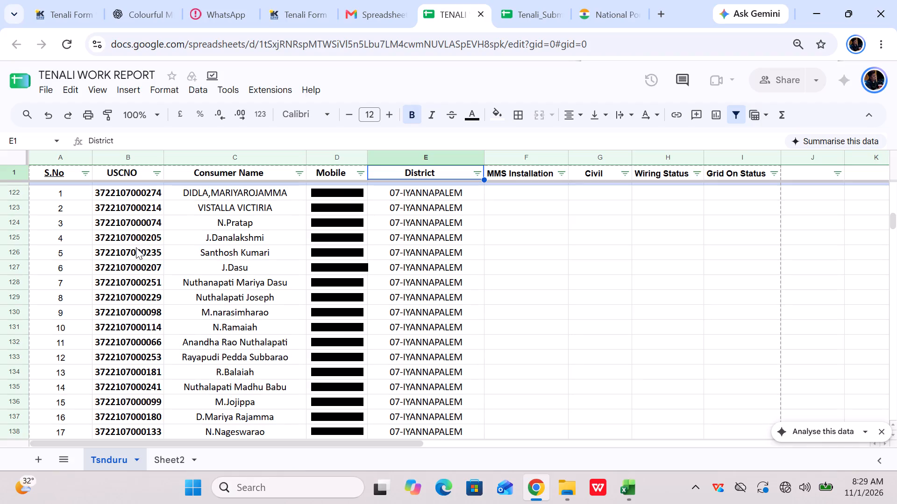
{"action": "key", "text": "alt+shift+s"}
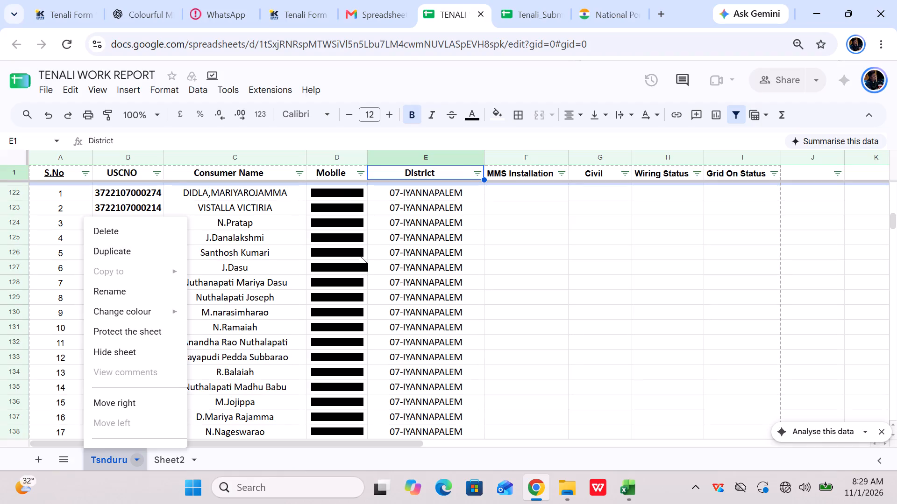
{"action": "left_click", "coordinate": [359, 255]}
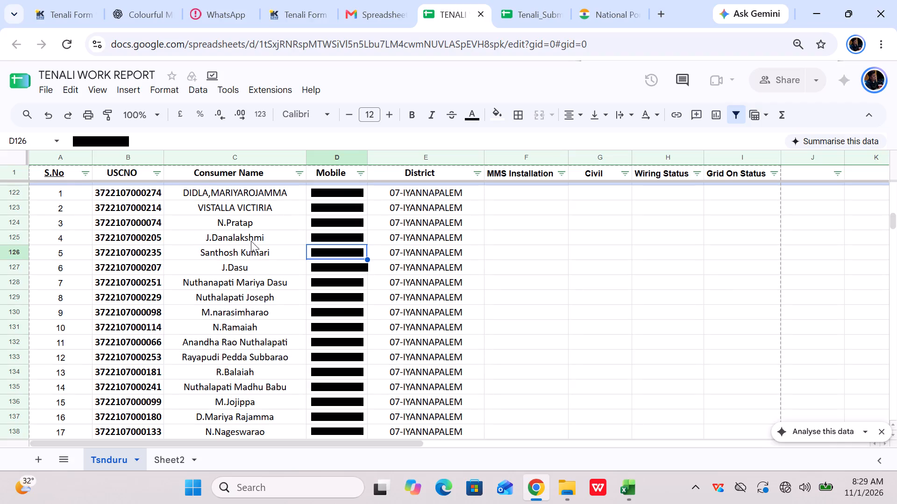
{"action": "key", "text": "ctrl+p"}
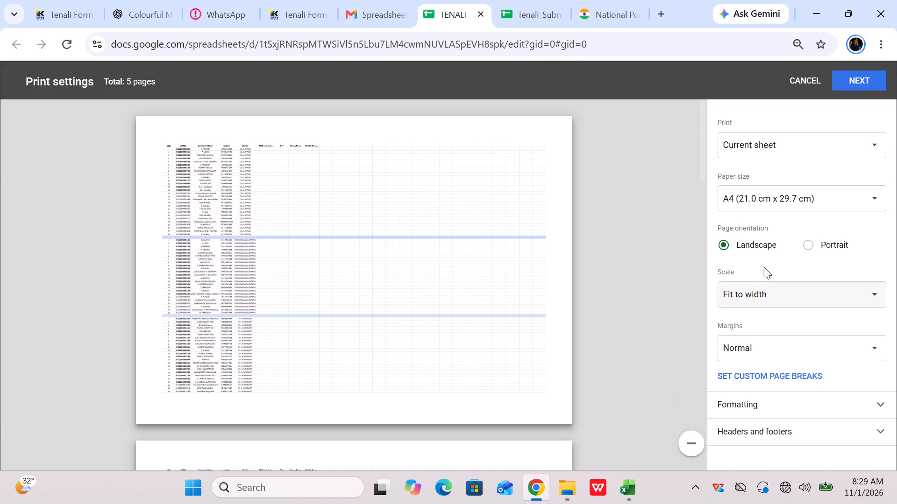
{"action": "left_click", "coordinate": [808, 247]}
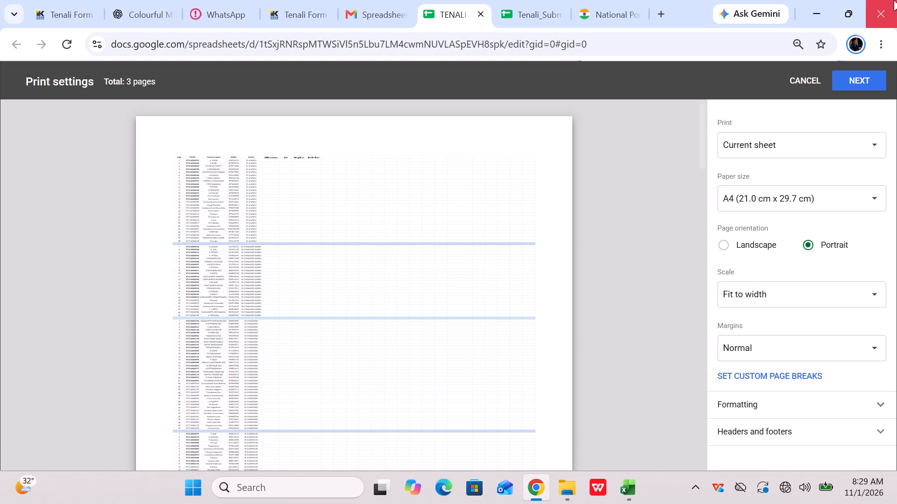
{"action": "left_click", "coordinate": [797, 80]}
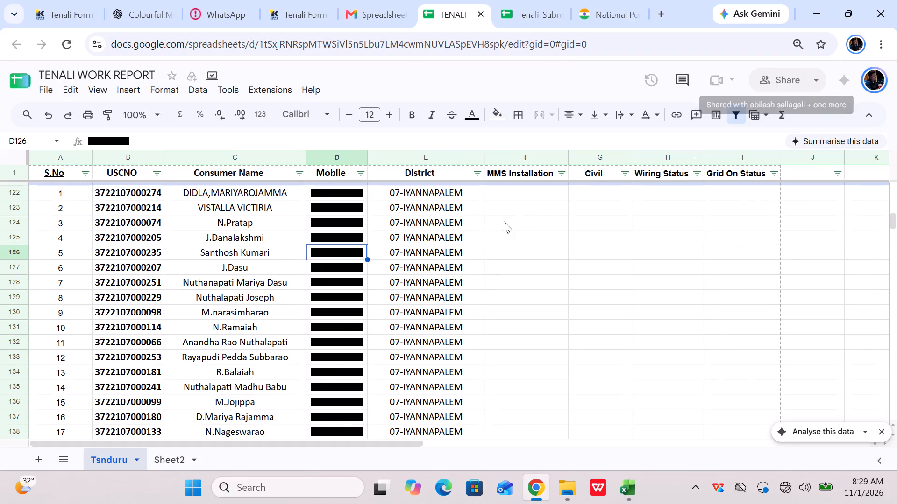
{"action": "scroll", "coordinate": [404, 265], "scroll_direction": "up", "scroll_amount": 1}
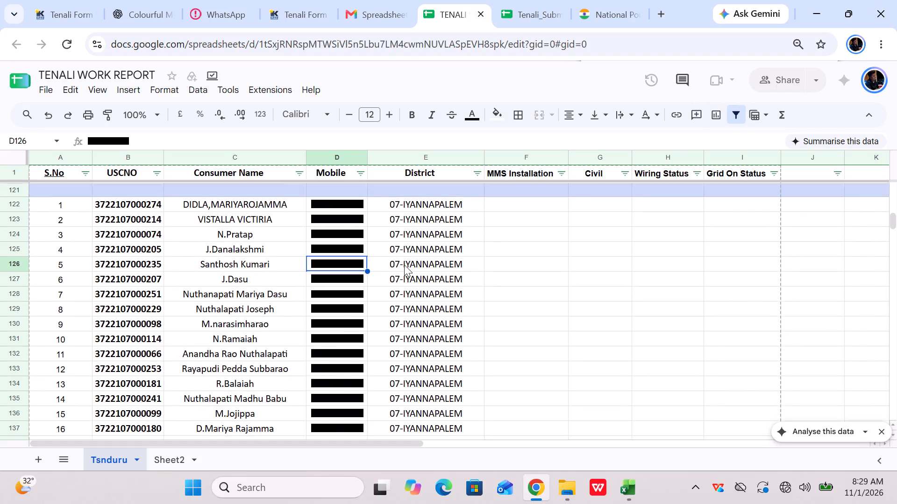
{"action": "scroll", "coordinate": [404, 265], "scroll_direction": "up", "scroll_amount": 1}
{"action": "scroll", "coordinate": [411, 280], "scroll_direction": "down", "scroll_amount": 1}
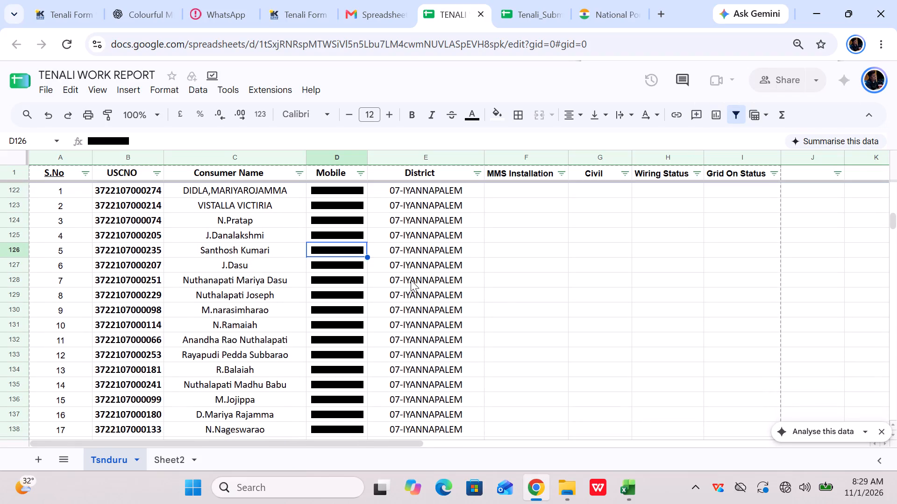
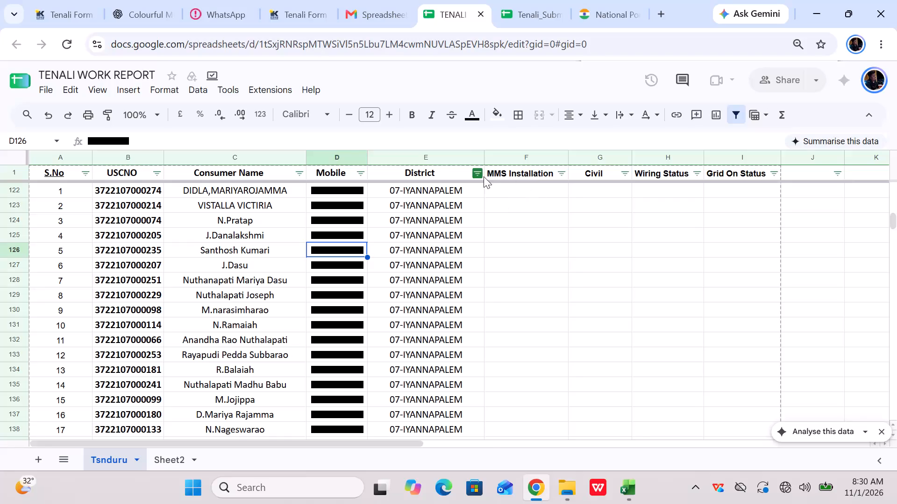
Filter the District column of the Tsnduru sheet with the value search "i", keeping 07-IYANNAPALEM selected.
{"action": "left_click", "coordinate": [478, 175]}
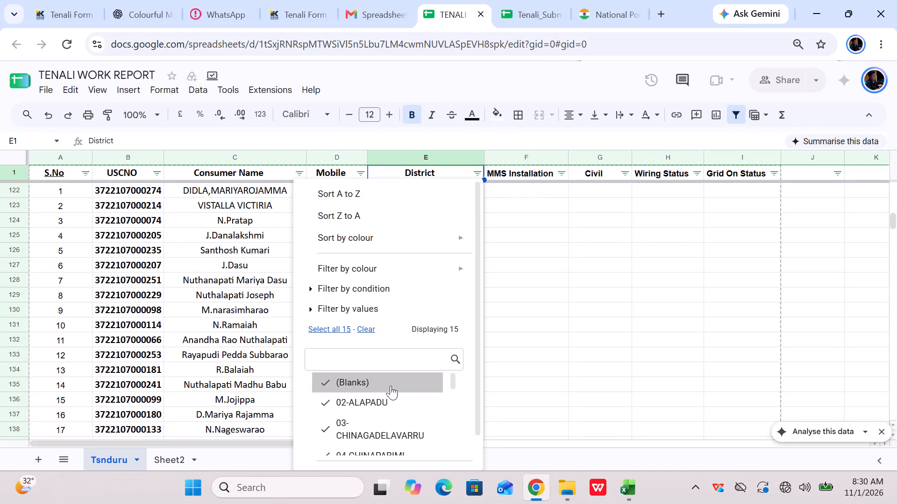
{"action": "left_click", "coordinate": [395, 360]}
{"action": "key", "text": "i"}
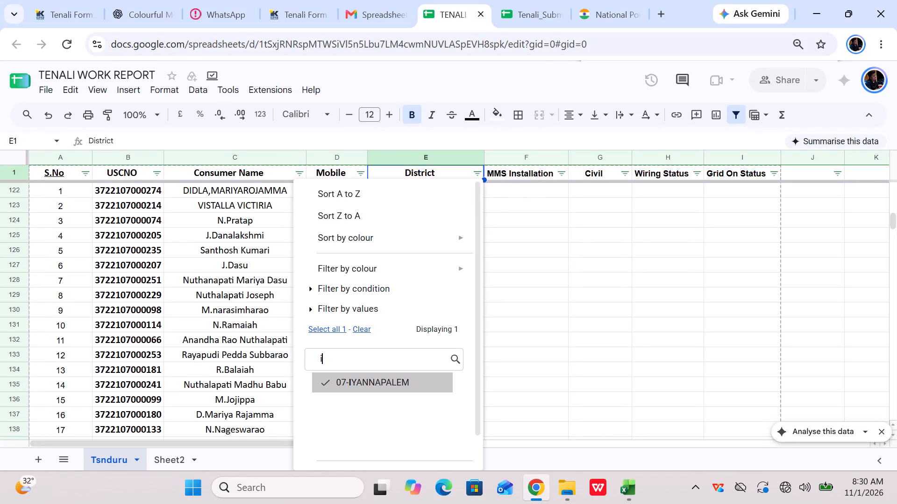
{"action": "scroll", "coordinate": [382, 393], "scroll_direction": "down", "scroll_amount": 1}
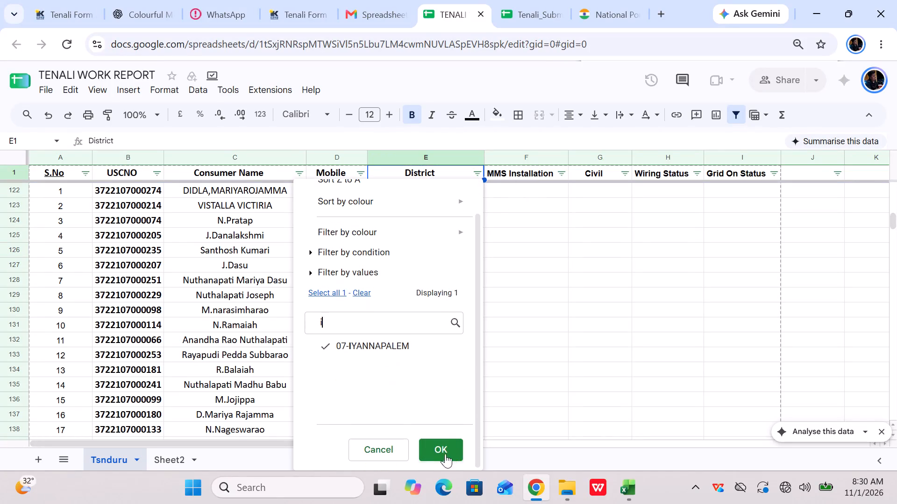
{"action": "left_click", "coordinate": [444, 453]}
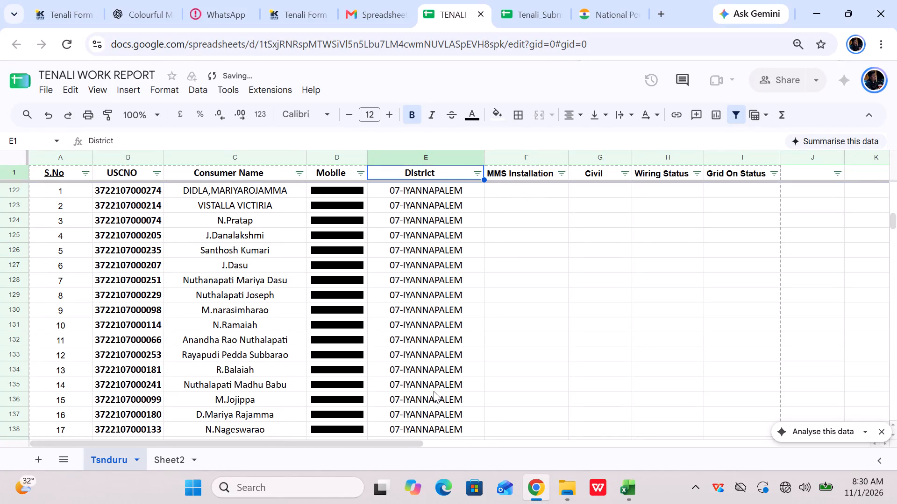
{"action": "scroll", "coordinate": [430, 362], "scroll_direction": "down", "scroll_amount": 1}
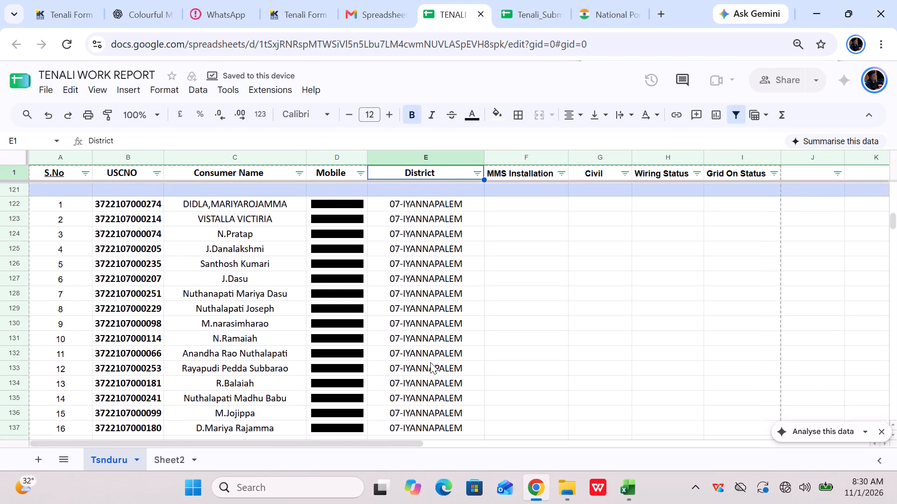
{"action": "scroll", "coordinate": [430, 362], "scroll_direction": "down", "scroll_amount": 1}
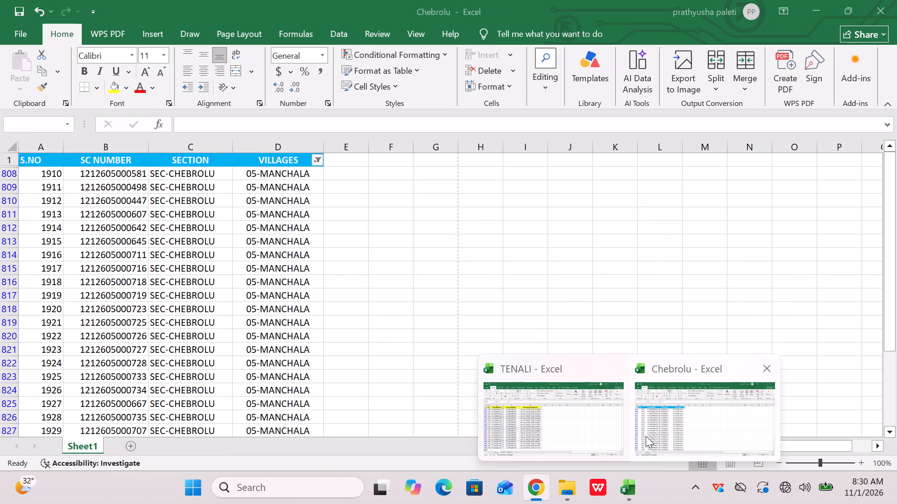
Switch to the Chebrolu workbook in Excel and search the VILLAGES filter values for "iyy", leaving the existing filter as is.
{"action": "left_click", "coordinate": [646, 436]}
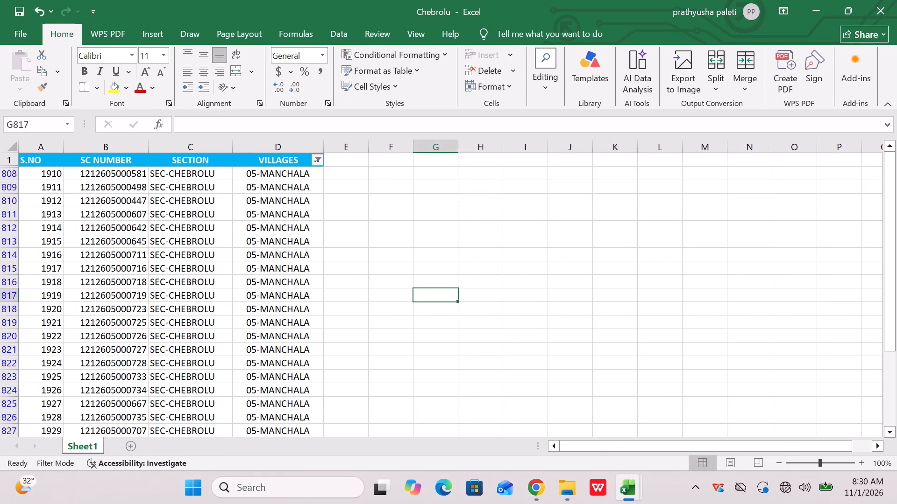
{"action": "left_click", "coordinate": [319, 162]}
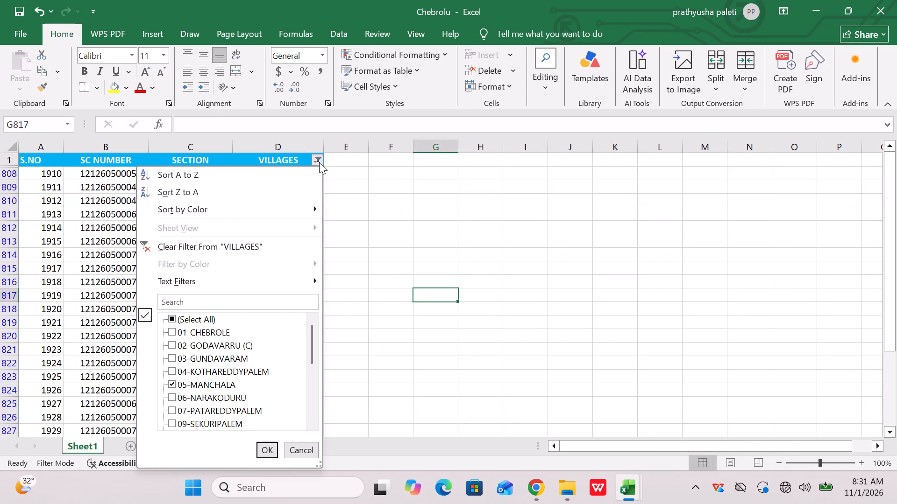
{"action": "left_click", "coordinate": [240, 301]}
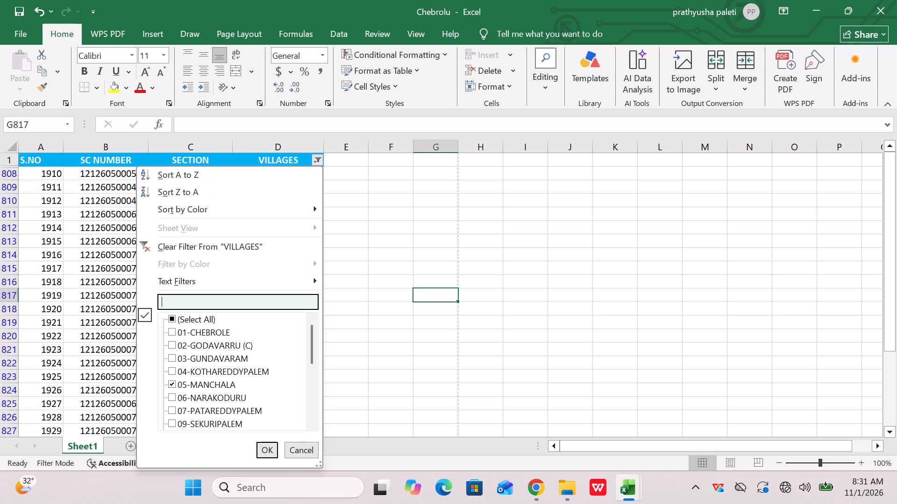
{"action": "type", "text": "iyy"}
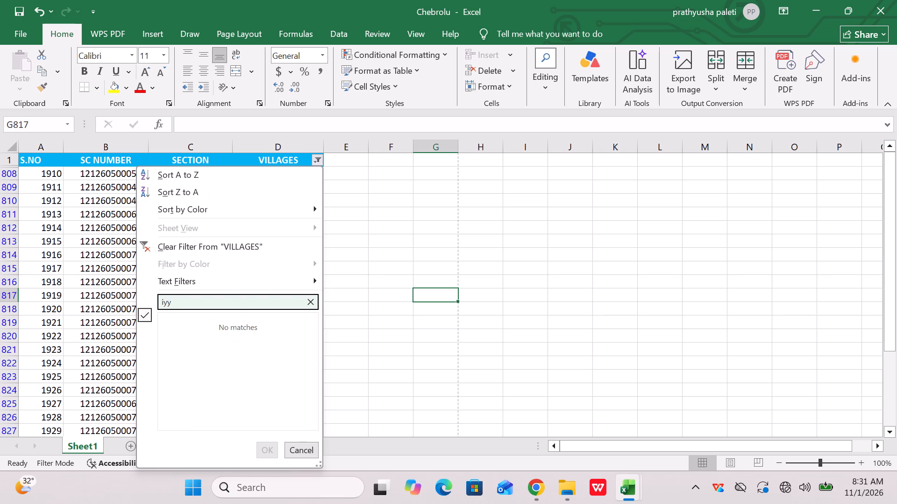
{"action": "left_click", "coordinate": [297, 447]}
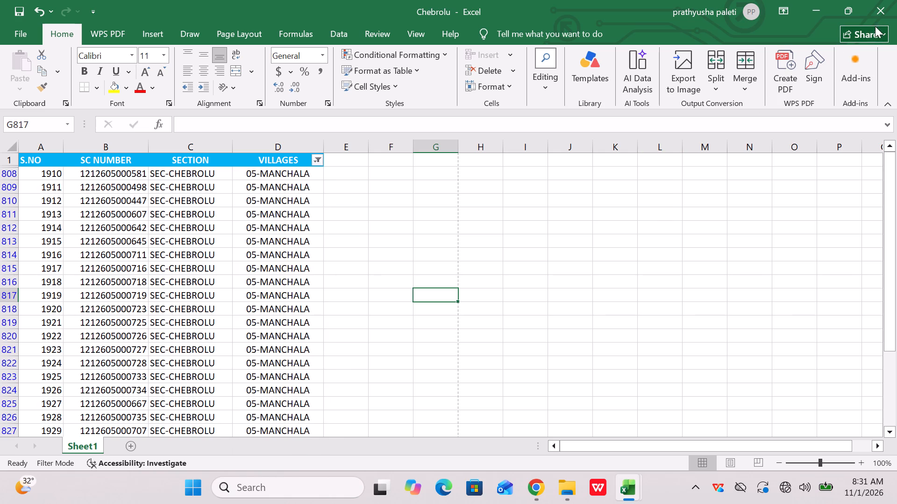
Close the Chebrolu workbook without saving its changes and close the TENALI workbook.
{"action": "left_click", "coordinate": [879, 12]}
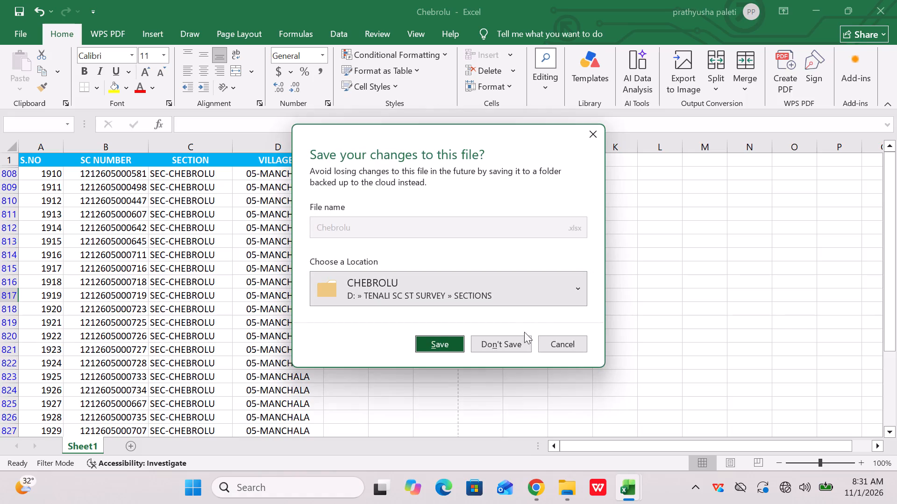
{"action": "left_click", "coordinate": [515, 339]}
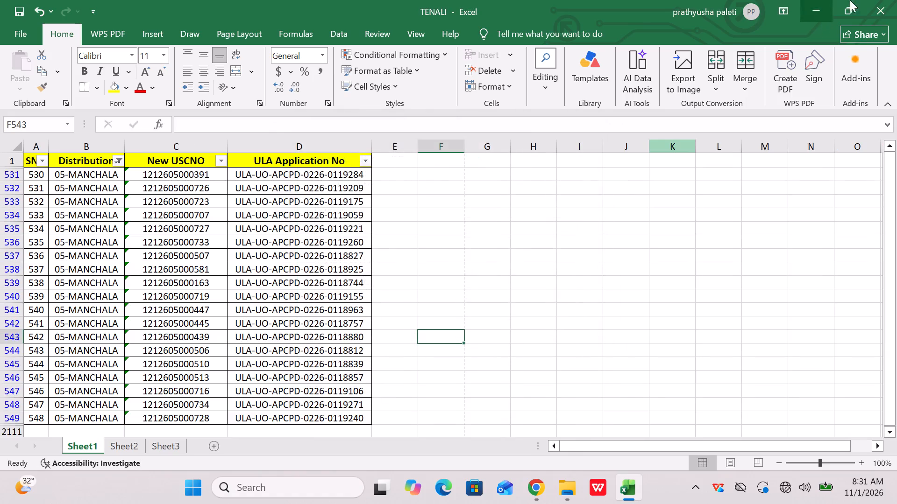
{"action": "left_click", "coordinate": [884, 4]}
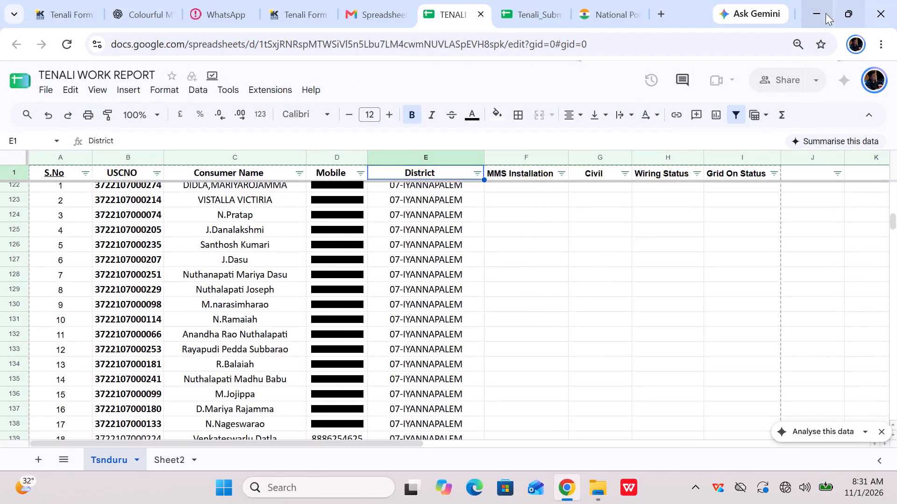
Create a new XLSX worksheet on the desktop, keeping its default name, and open it in WPS Office.
{"action": "left_click", "coordinate": [810, 21]}
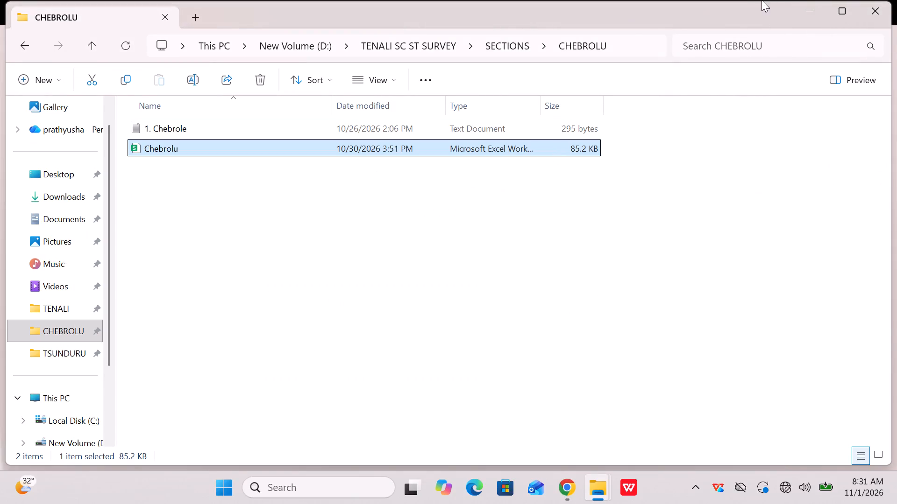
{"action": "left_click", "coordinate": [804, 15]}
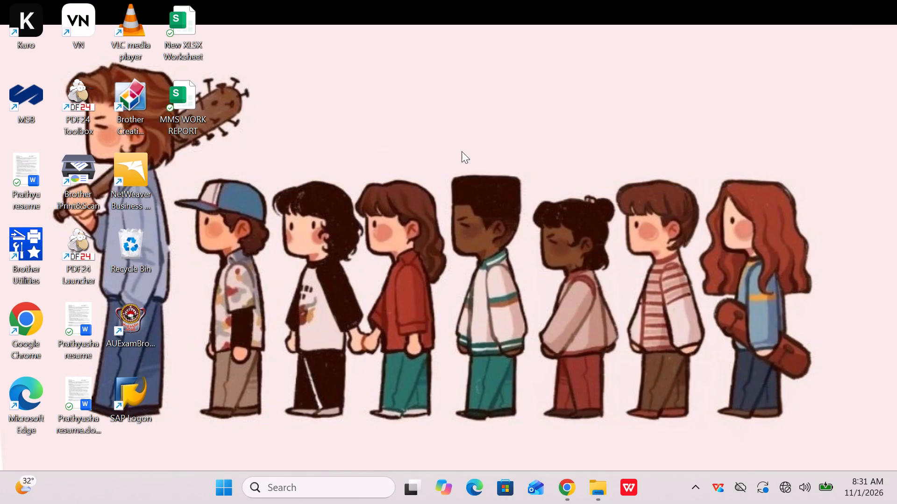
{"action": "right_click", "coordinate": [462, 151]}
{"action": "left_click", "coordinate": [489, 213]}
{"action": "left_click", "coordinate": [420, 131]}
{"action": "right_click", "coordinate": [420, 131]}
{"action": "left_click", "coordinate": [456, 188]}
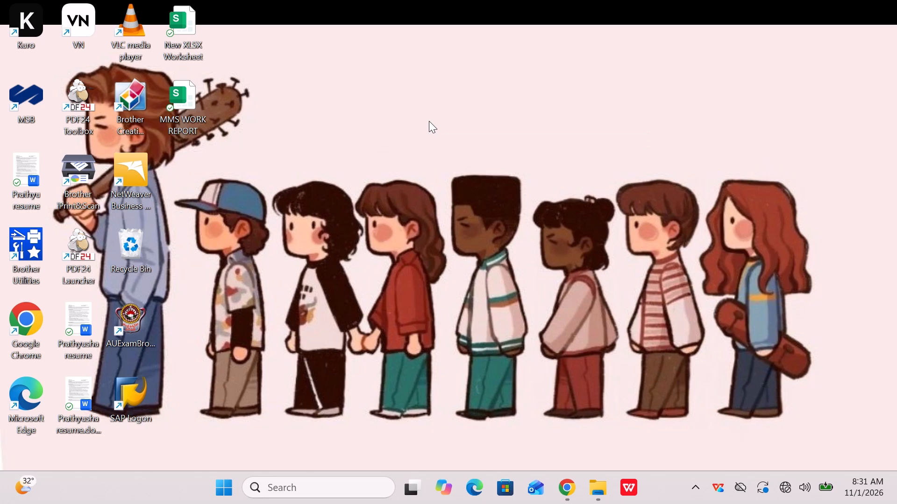
{"action": "right_click", "coordinate": [429, 121]}
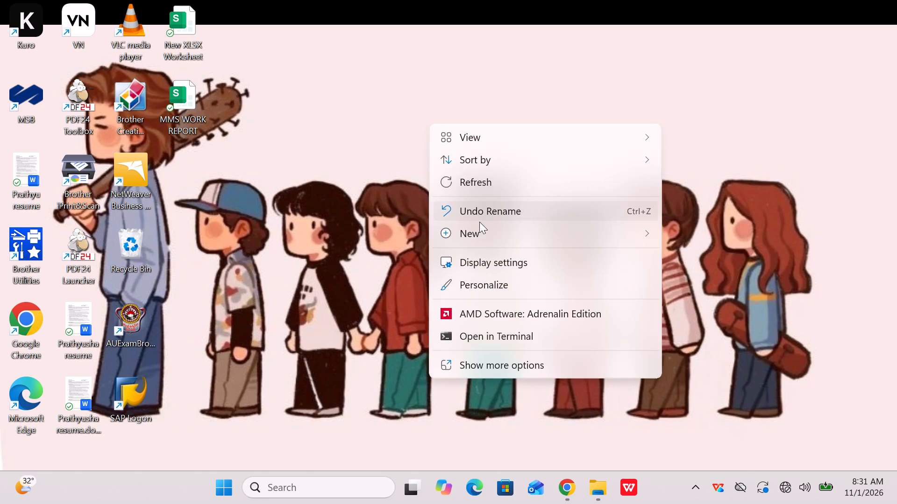
{"action": "left_click", "coordinate": [479, 236]}
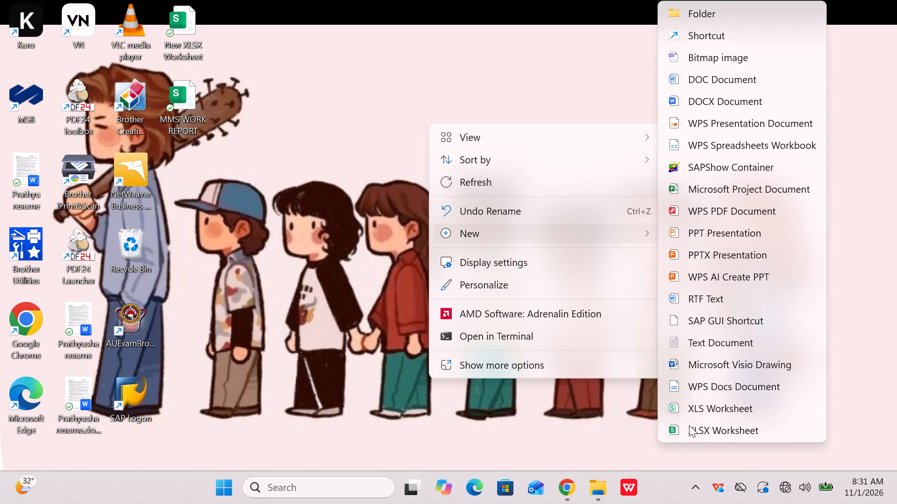
{"action": "left_click", "coordinate": [690, 427]}
{"action": "left_click", "coordinate": [557, 280]}
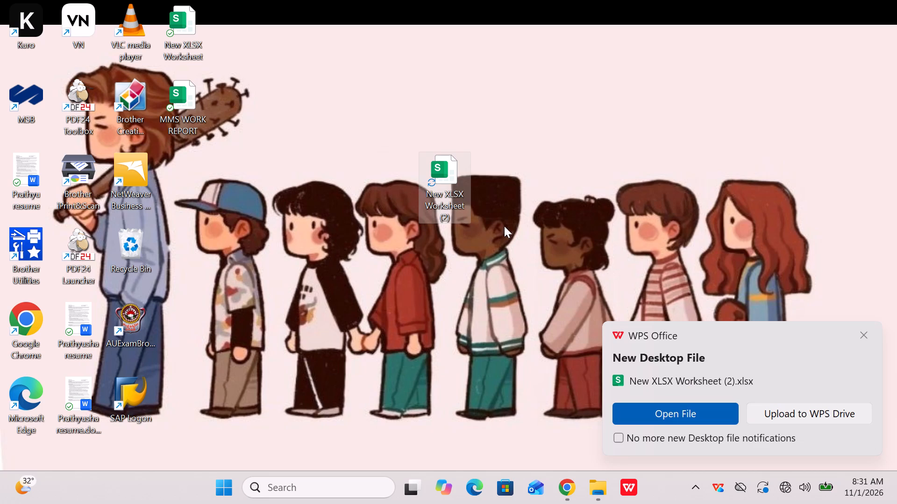
{"action": "left_click", "coordinate": [683, 418]}
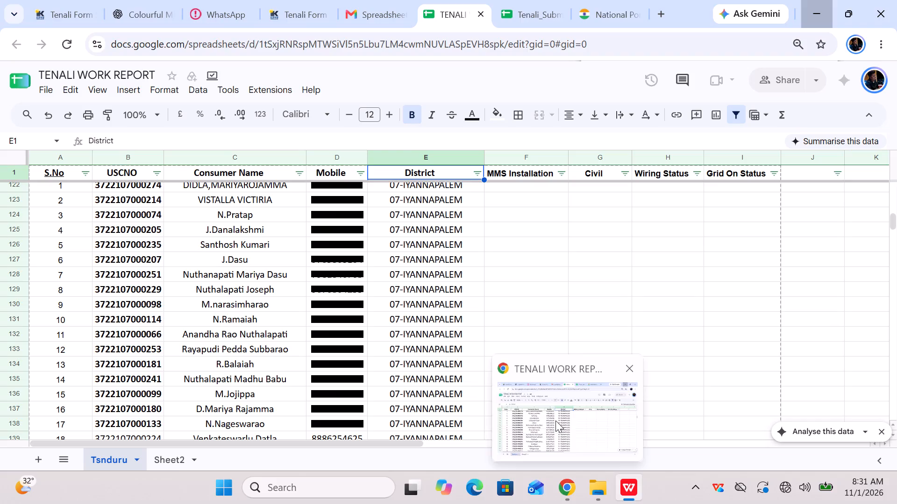
Switch back to the TENALI WORK REPORT spreadsheet in Chrome and locate the first 07-IYANNAPALEM consumer row.
{"action": "left_click", "coordinate": [555, 420]}
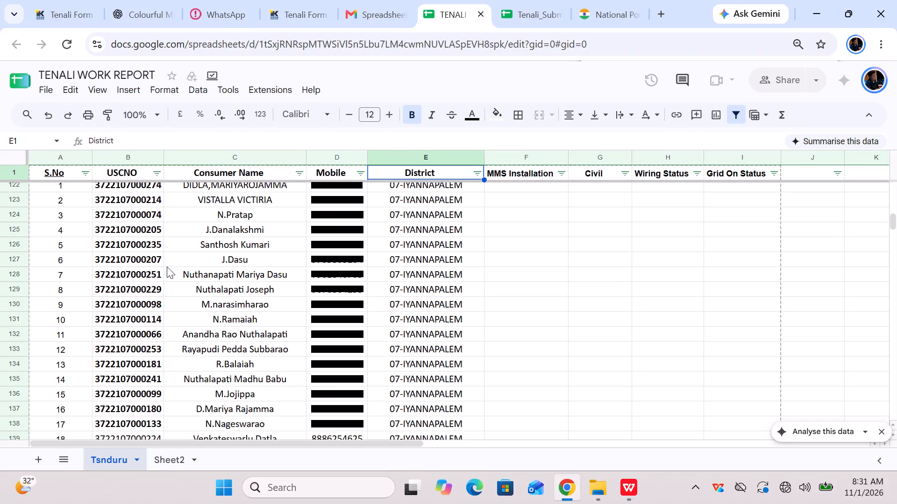
{"action": "scroll", "coordinate": [148, 248], "scroll_direction": "up", "scroll_amount": 1}
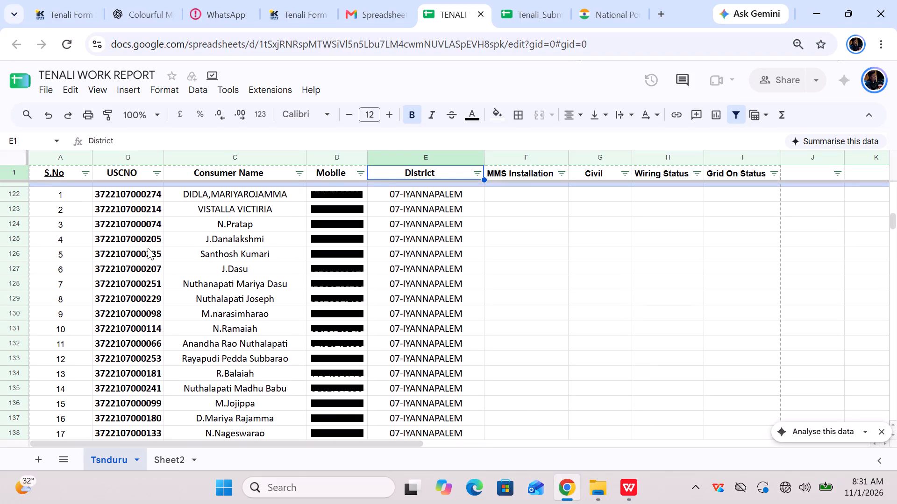
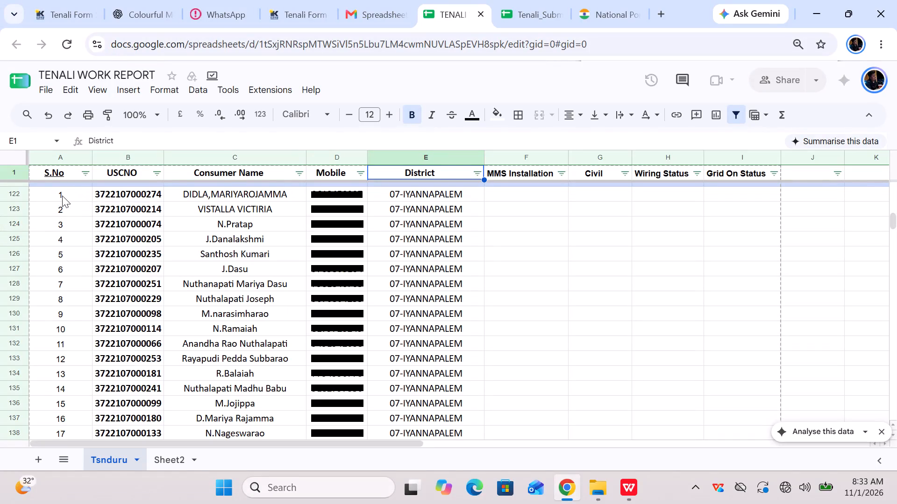
Copy the 07-IYANNAPALEM rows with S.No 1 to 17, columns S.No through District, into the new WPS worksheet starting at A1.
{"action": "left_click_drag", "start_coordinate": [62, 192], "coordinate": [289, 305]}
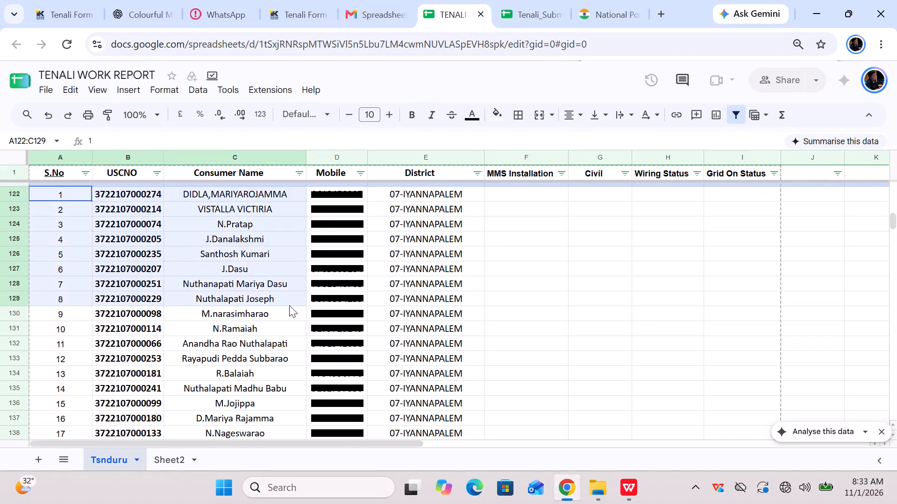
{"action": "left_click_drag", "start_coordinate": [289, 305], "coordinate": [413, 331]}
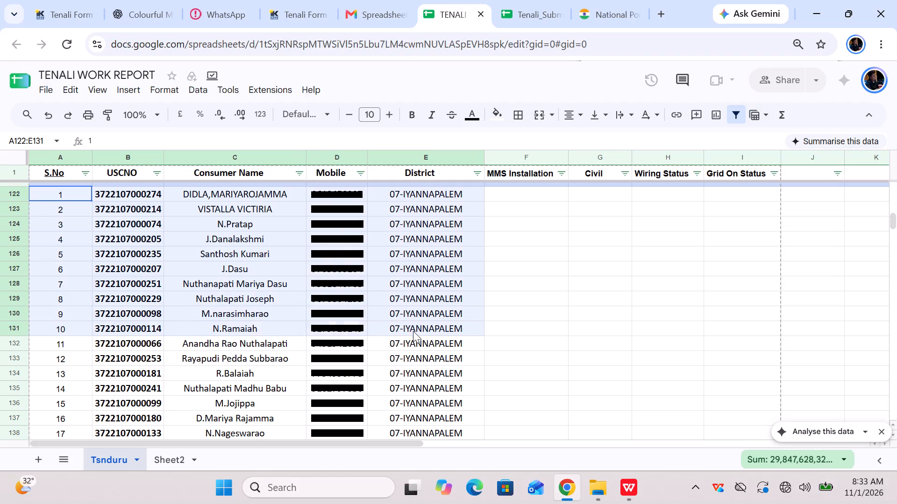
{"action": "left_click_drag", "start_coordinate": [413, 331], "coordinate": [413, 419]}
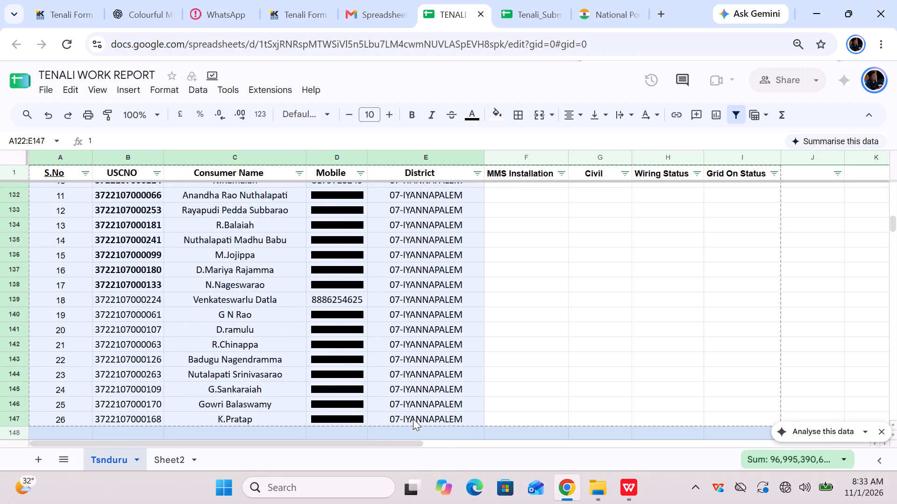
{"action": "left_click_drag", "start_coordinate": [413, 419], "coordinate": [420, 417]}
{"action": "left_click_drag", "start_coordinate": [420, 417], "coordinate": [507, 298]}
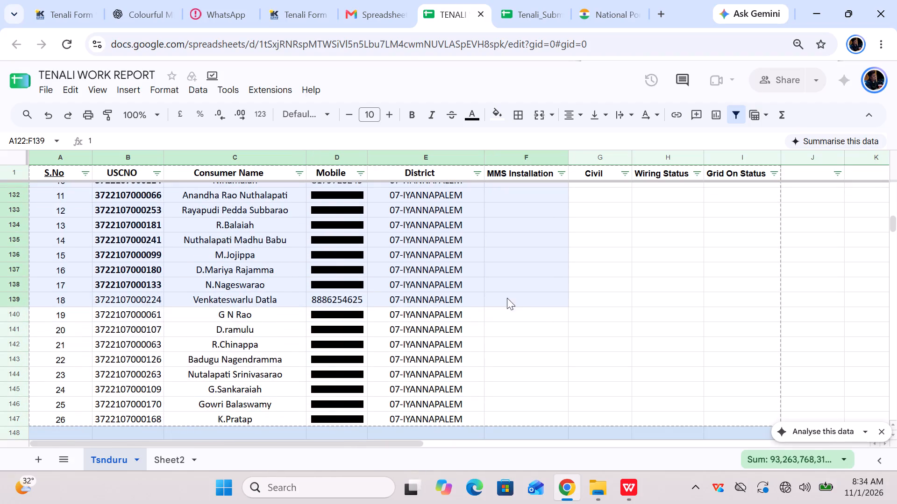
{"action": "left_click_drag", "start_coordinate": [507, 298], "coordinate": [481, 288]}
{"action": "key", "text": "ctrl+c"}
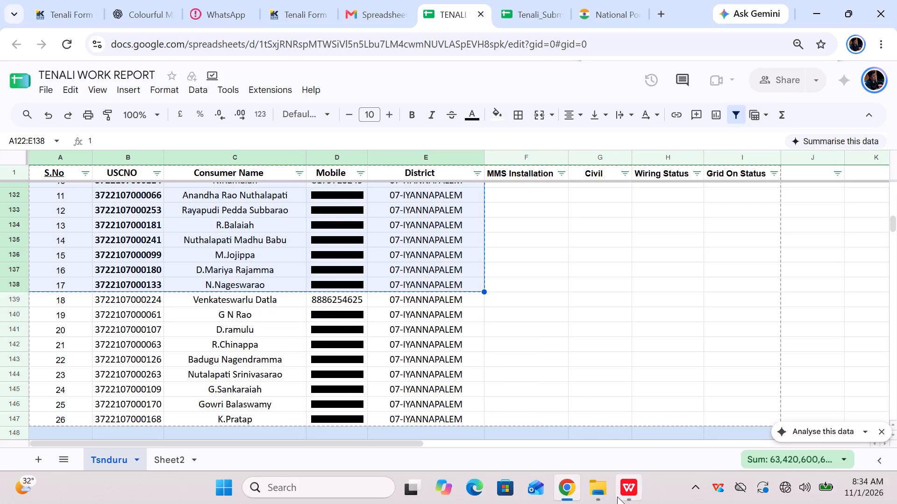
{"action": "left_click", "coordinate": [611, 427]}
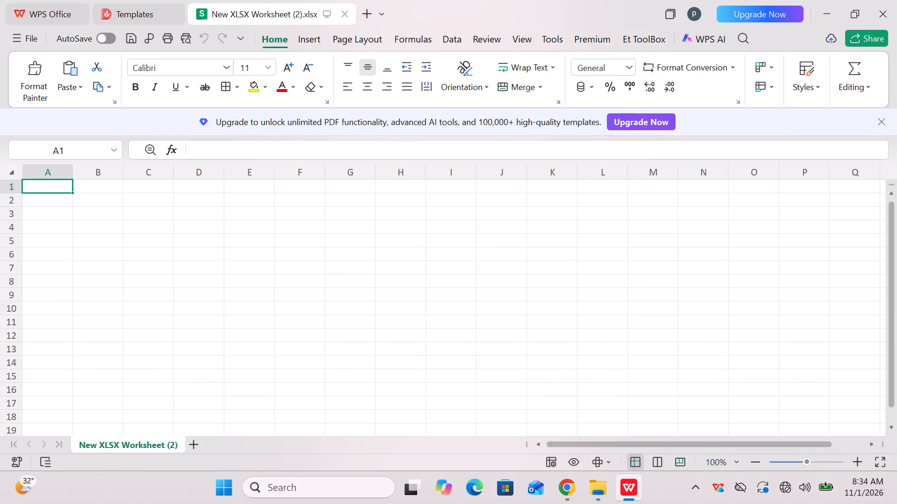
{"action": "key", "text": "ctrl+v"}
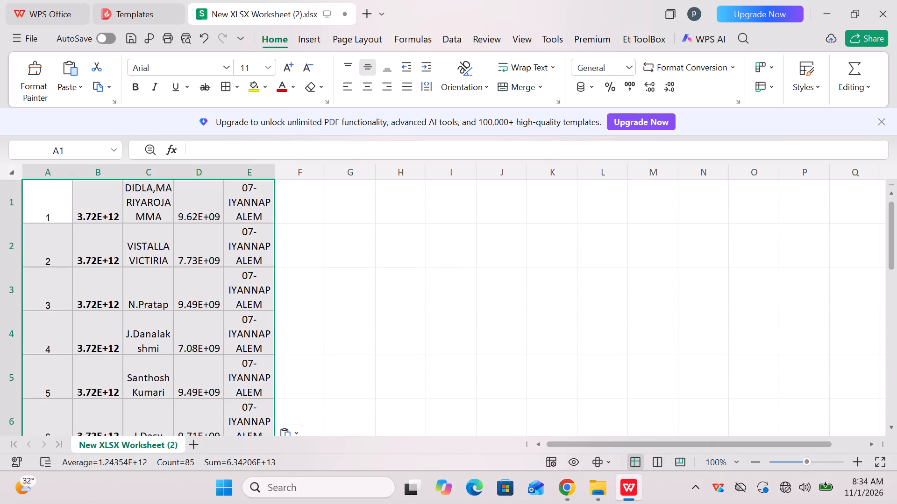
Widen columns B to E of the pasted table so the consumer names, mobile numbers and district fit better.
{"action": "double_click", "coordinate": [124, 175]}
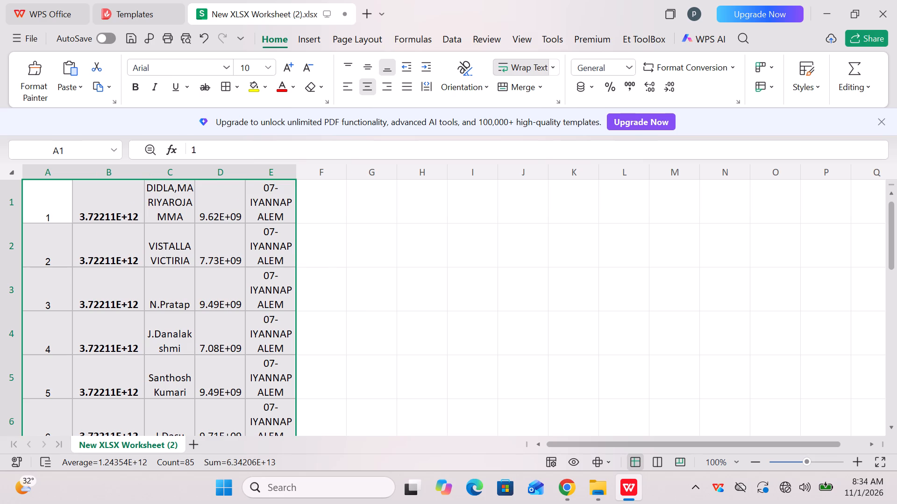
{"action": "double_click", "coordinate": [197, 176]}
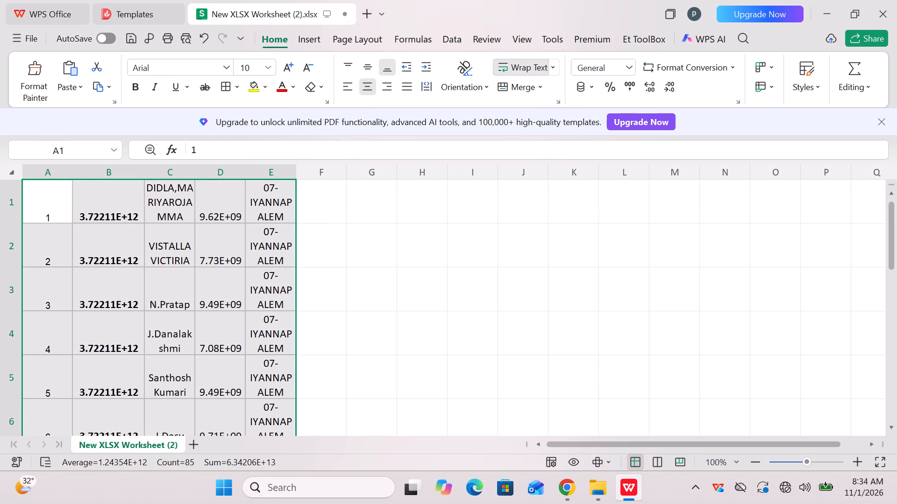
{"action": "double_click", "coordinate": [195, 179]}
{"action": "double_click", "coordinate": [195, 169]}
{"action": "left_click_drag", "start_coordinate": [195, 169], "coordinate": [239, 175]}
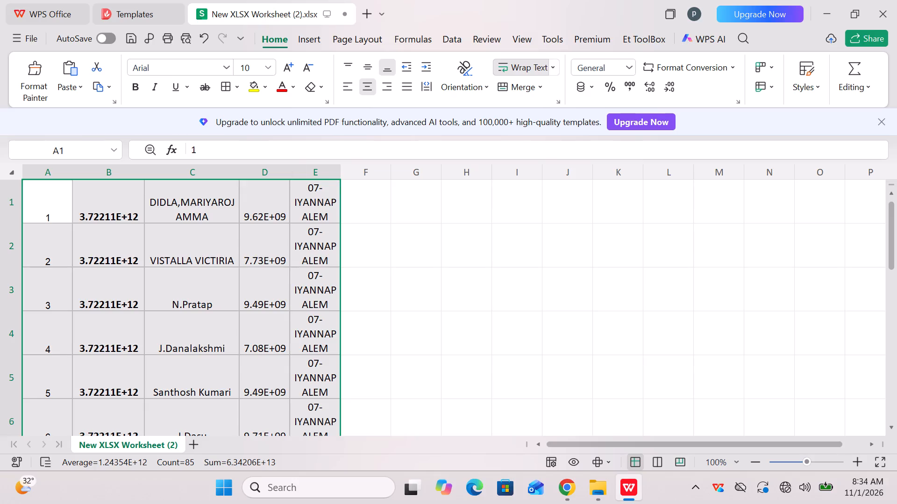
{"action": "left_click_drag", "start_coordinate": [289, 175], "coordinate": [318, 179]}
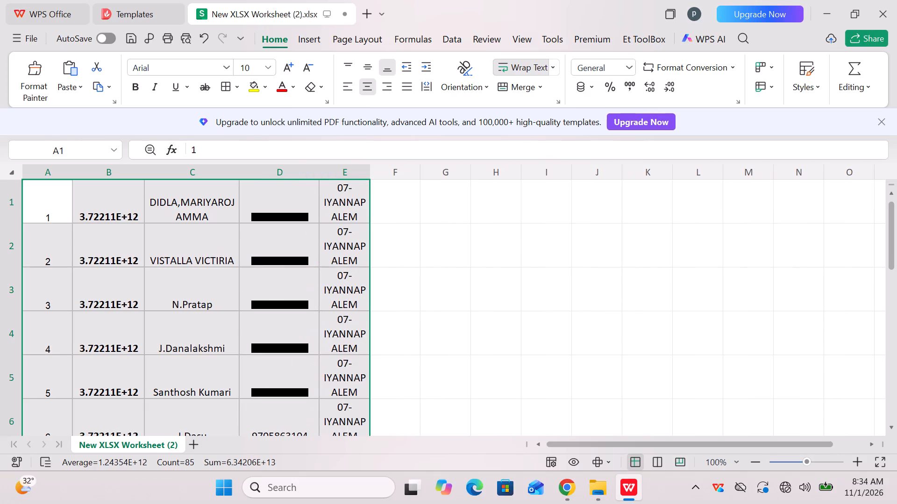
{"action": "double_click", "coordinate": [371, 172]}
{"action": "double_click", "coordinate": [371, 172]}
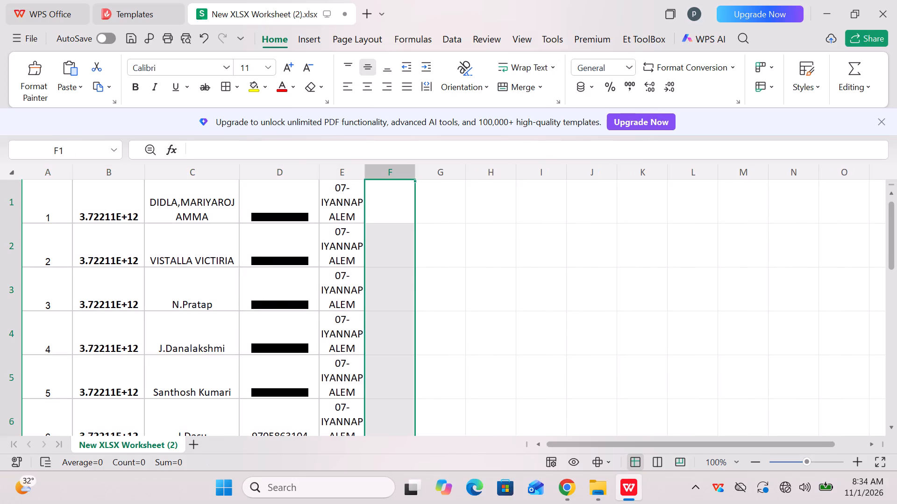
{"action": "left_click_drag", "start_coordinate": [364, 175], "coordinate": [421, 182]}
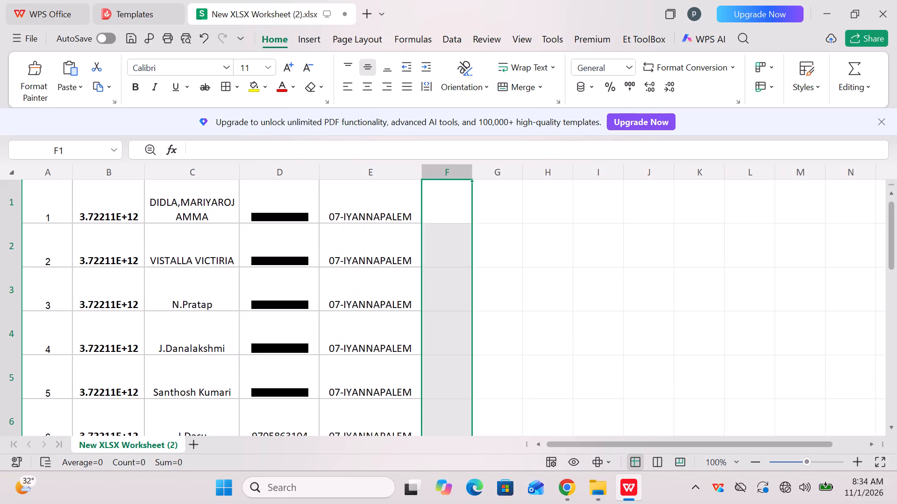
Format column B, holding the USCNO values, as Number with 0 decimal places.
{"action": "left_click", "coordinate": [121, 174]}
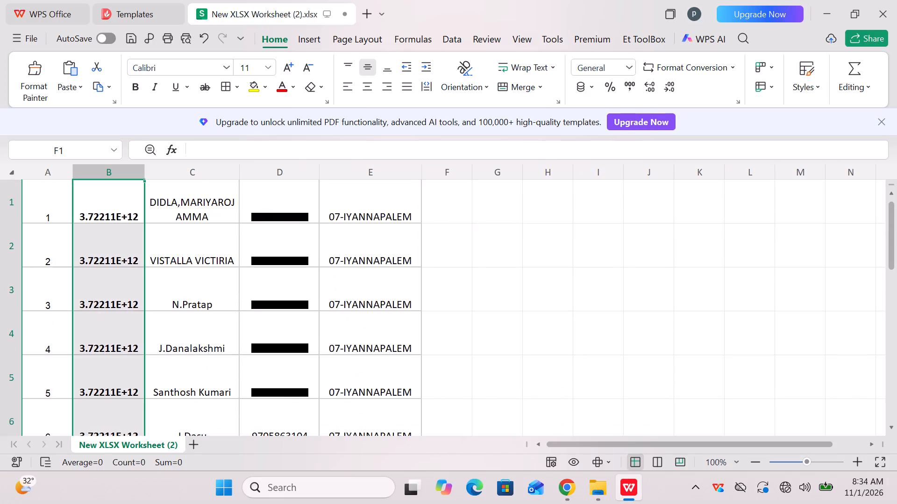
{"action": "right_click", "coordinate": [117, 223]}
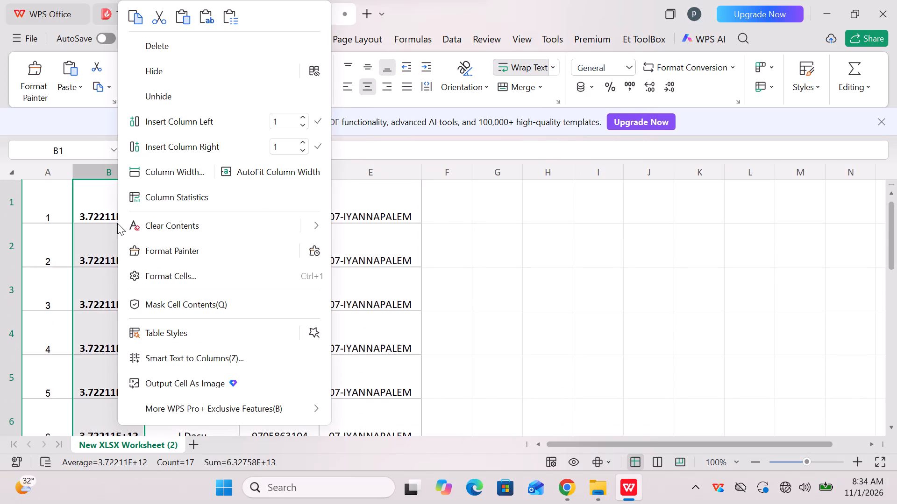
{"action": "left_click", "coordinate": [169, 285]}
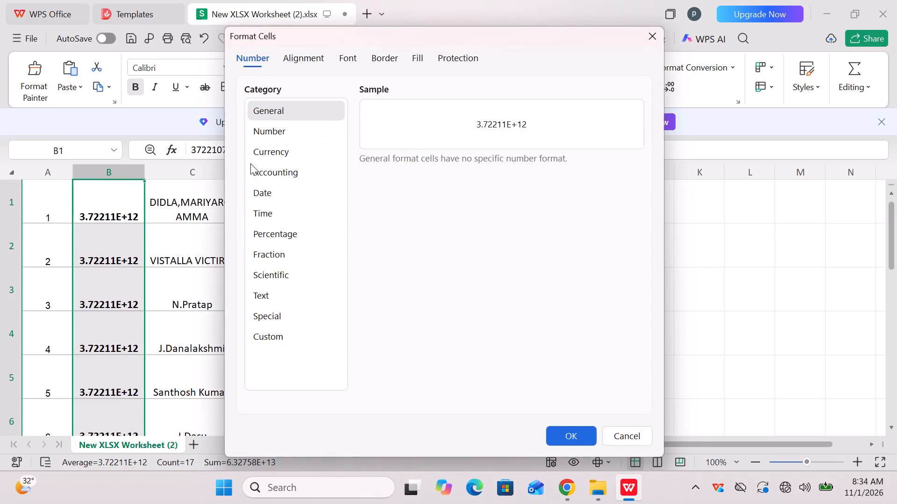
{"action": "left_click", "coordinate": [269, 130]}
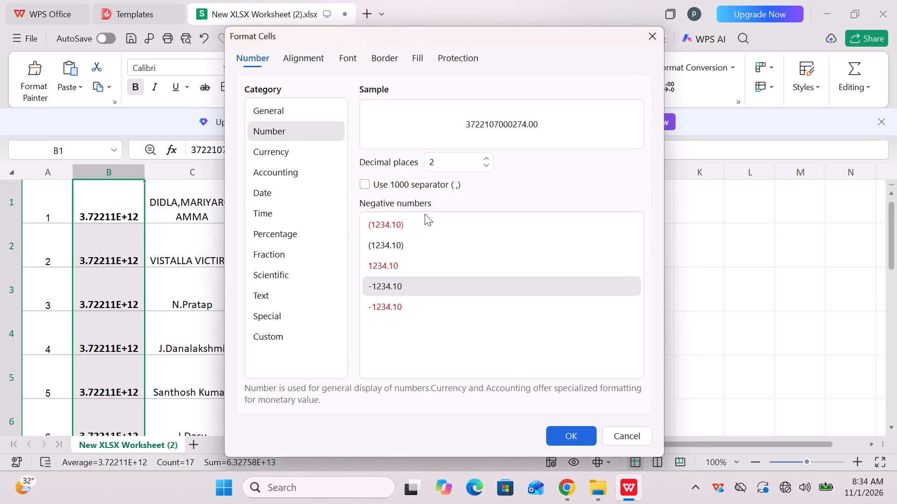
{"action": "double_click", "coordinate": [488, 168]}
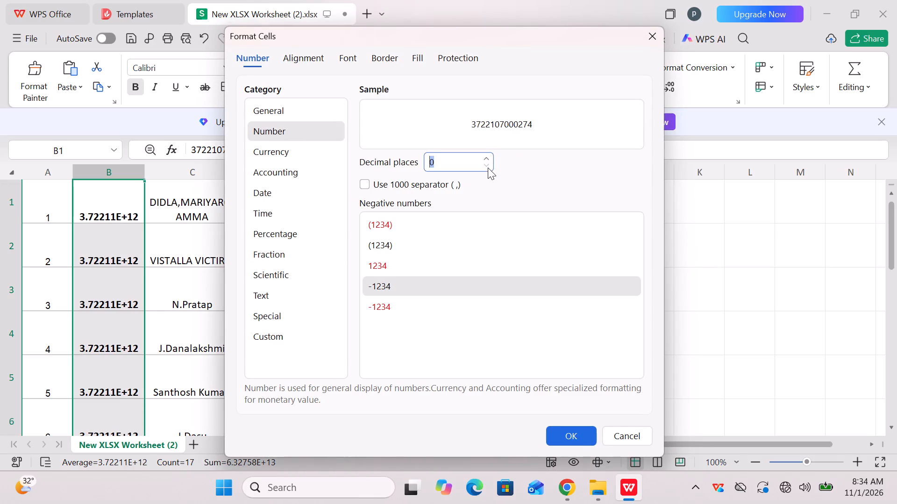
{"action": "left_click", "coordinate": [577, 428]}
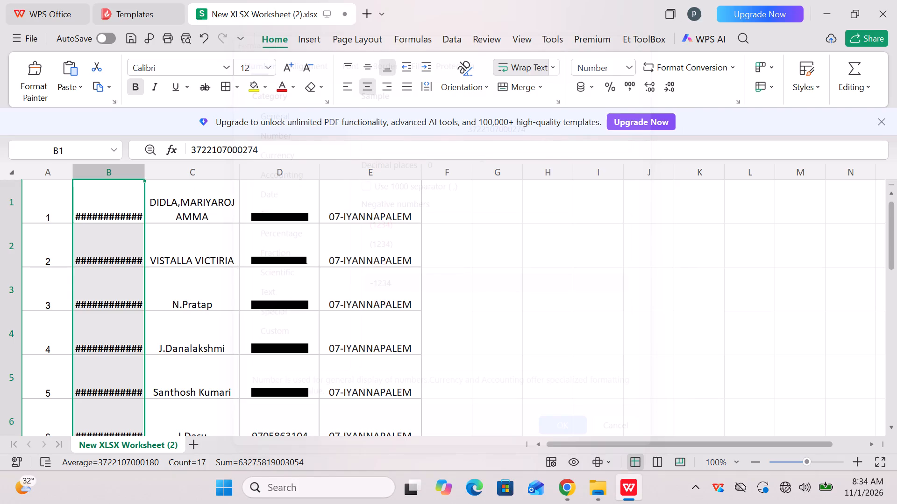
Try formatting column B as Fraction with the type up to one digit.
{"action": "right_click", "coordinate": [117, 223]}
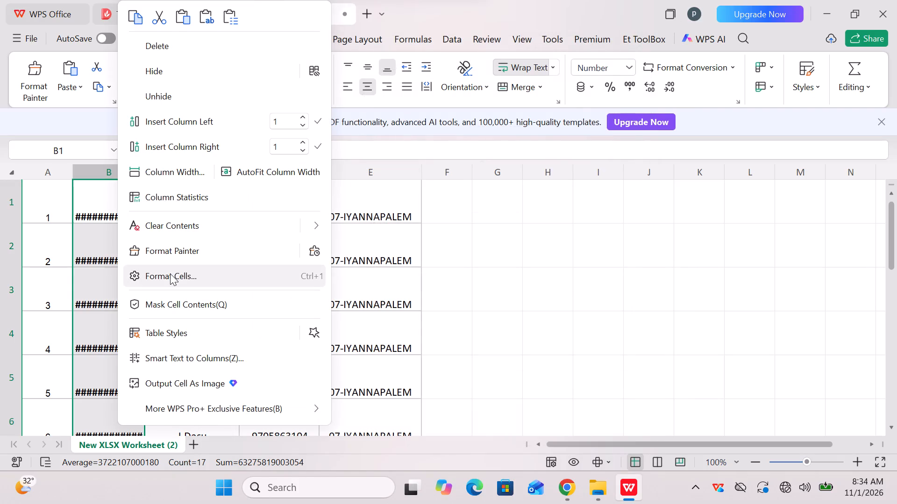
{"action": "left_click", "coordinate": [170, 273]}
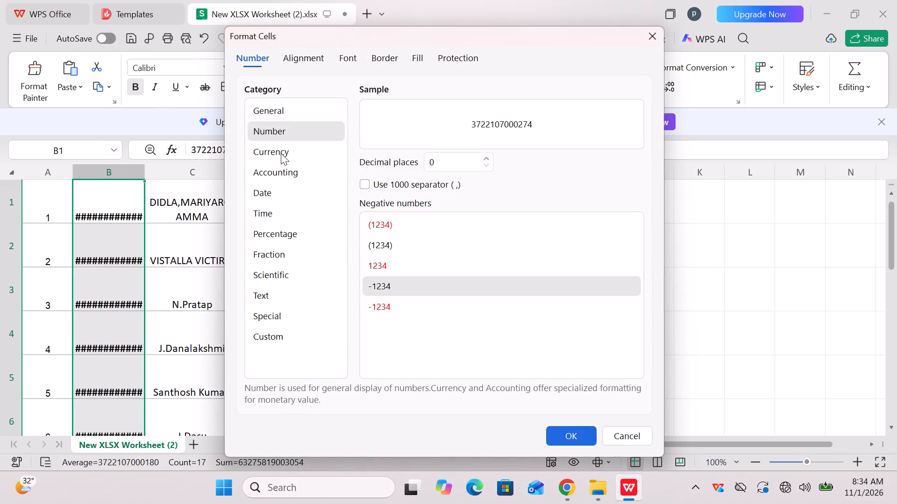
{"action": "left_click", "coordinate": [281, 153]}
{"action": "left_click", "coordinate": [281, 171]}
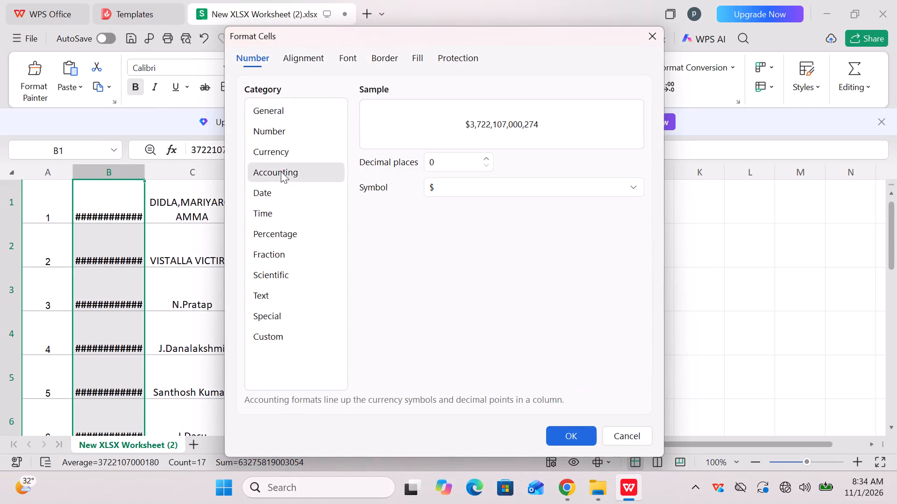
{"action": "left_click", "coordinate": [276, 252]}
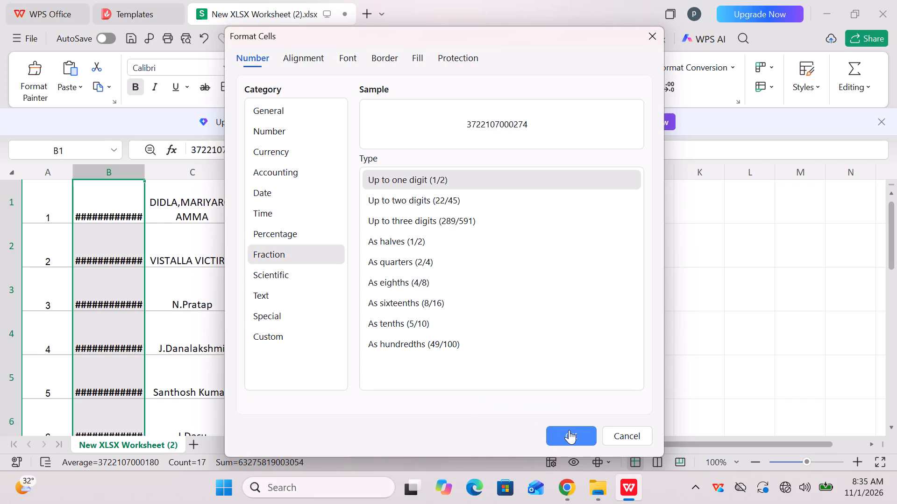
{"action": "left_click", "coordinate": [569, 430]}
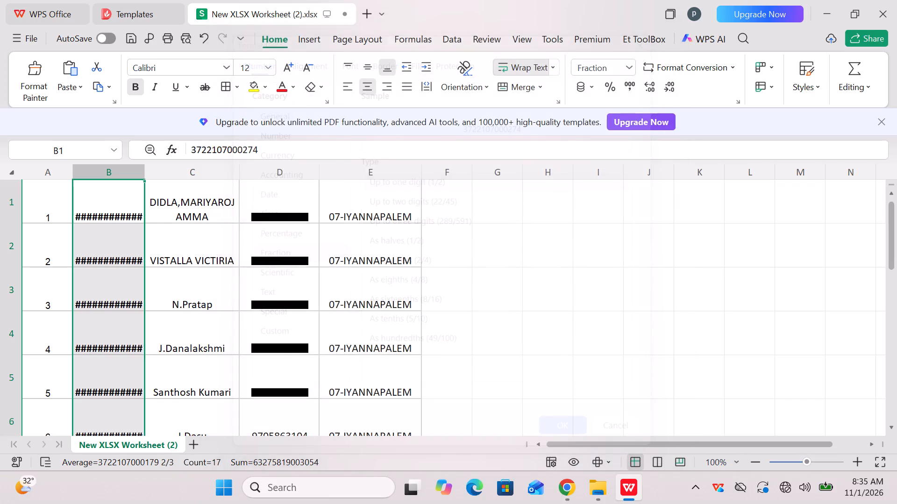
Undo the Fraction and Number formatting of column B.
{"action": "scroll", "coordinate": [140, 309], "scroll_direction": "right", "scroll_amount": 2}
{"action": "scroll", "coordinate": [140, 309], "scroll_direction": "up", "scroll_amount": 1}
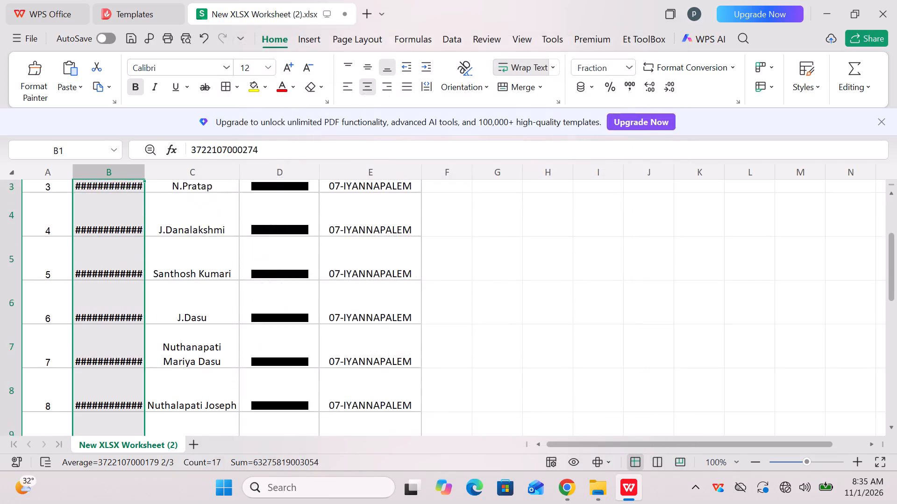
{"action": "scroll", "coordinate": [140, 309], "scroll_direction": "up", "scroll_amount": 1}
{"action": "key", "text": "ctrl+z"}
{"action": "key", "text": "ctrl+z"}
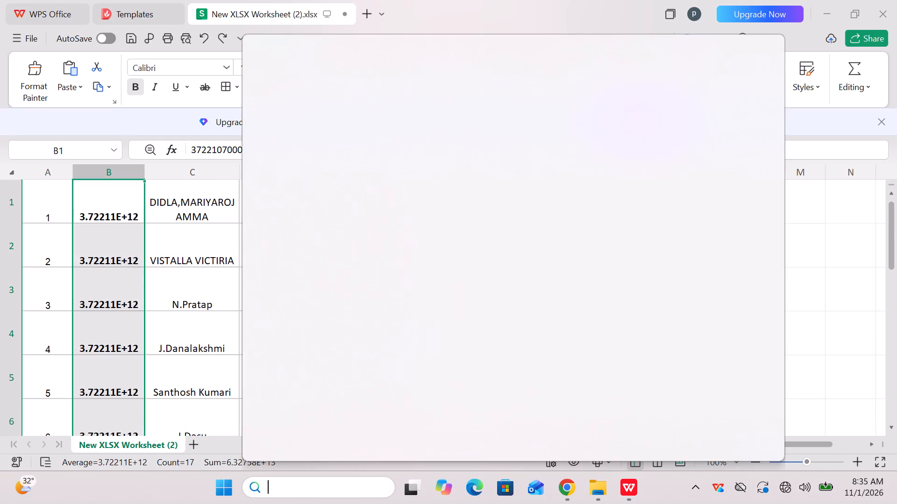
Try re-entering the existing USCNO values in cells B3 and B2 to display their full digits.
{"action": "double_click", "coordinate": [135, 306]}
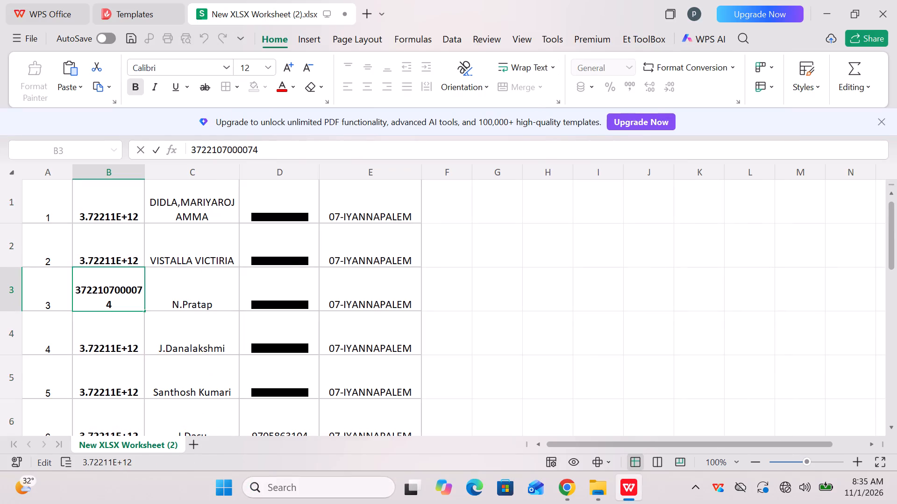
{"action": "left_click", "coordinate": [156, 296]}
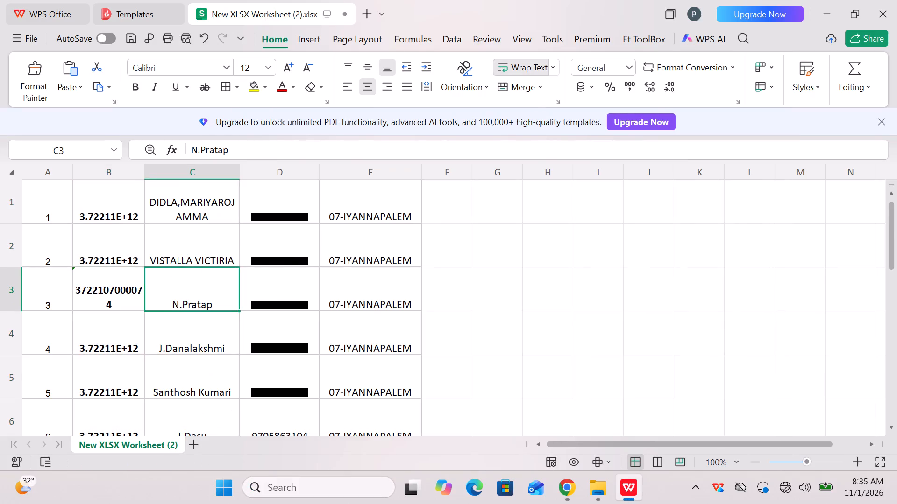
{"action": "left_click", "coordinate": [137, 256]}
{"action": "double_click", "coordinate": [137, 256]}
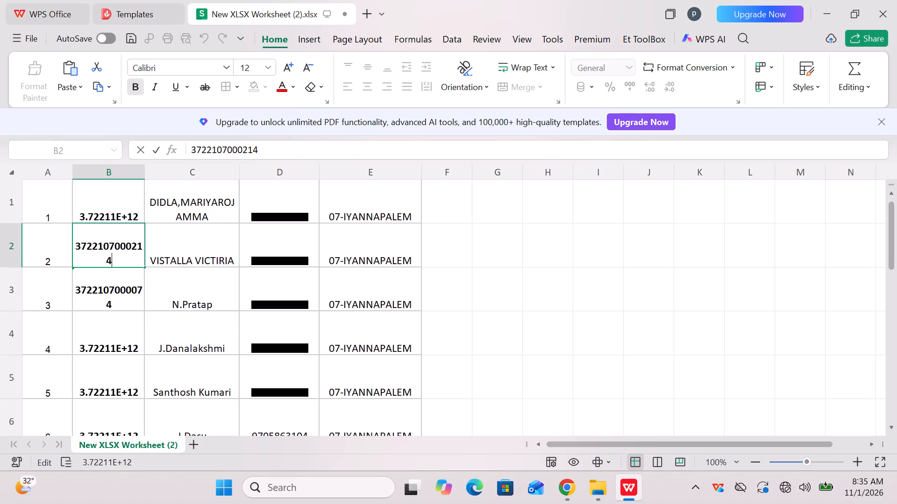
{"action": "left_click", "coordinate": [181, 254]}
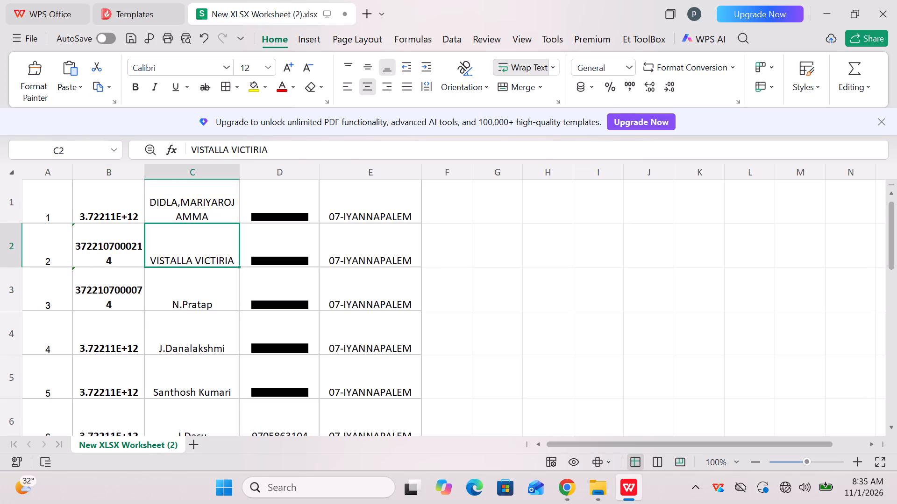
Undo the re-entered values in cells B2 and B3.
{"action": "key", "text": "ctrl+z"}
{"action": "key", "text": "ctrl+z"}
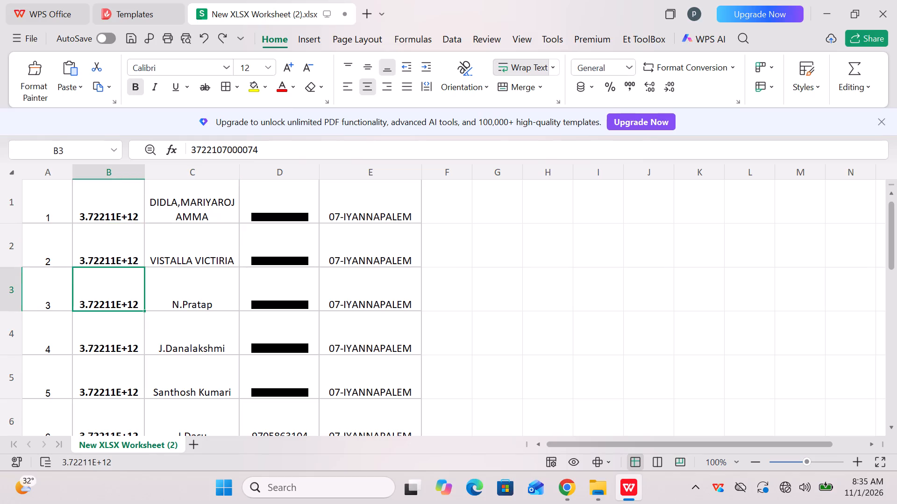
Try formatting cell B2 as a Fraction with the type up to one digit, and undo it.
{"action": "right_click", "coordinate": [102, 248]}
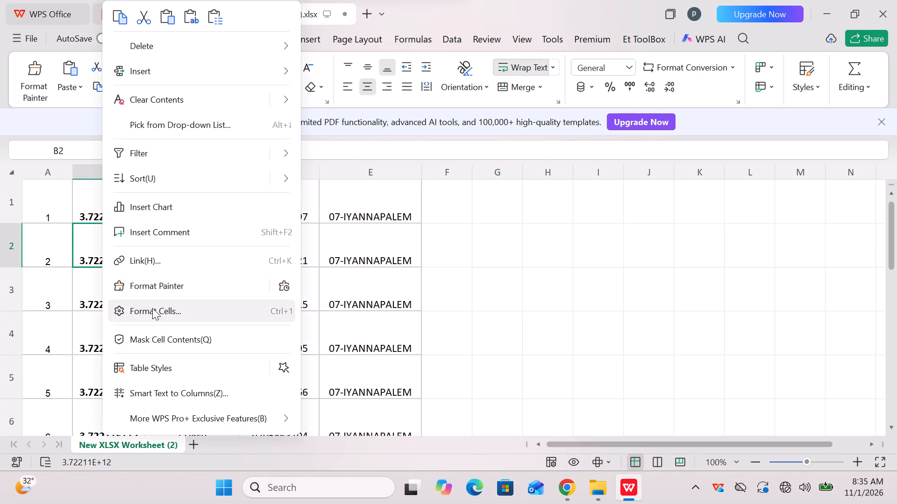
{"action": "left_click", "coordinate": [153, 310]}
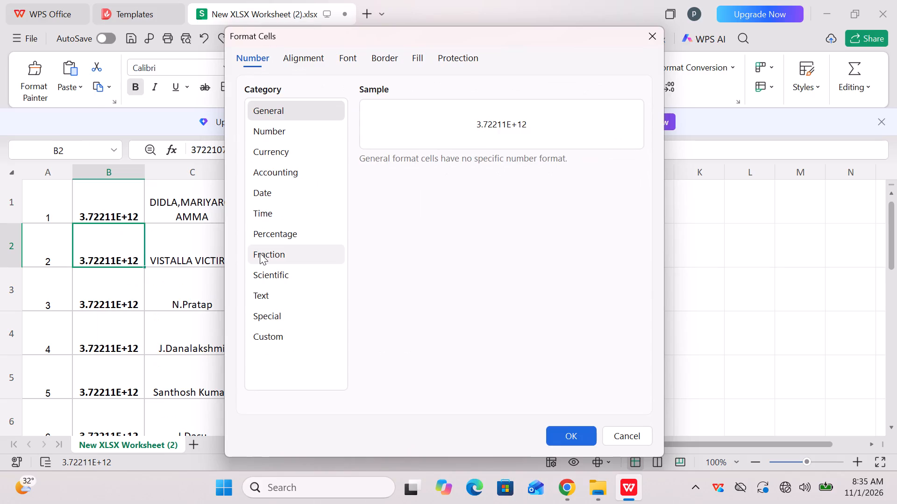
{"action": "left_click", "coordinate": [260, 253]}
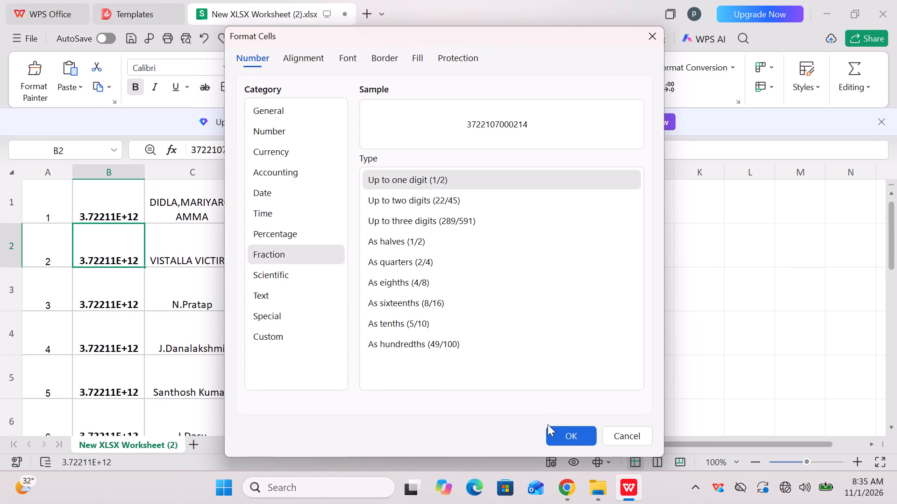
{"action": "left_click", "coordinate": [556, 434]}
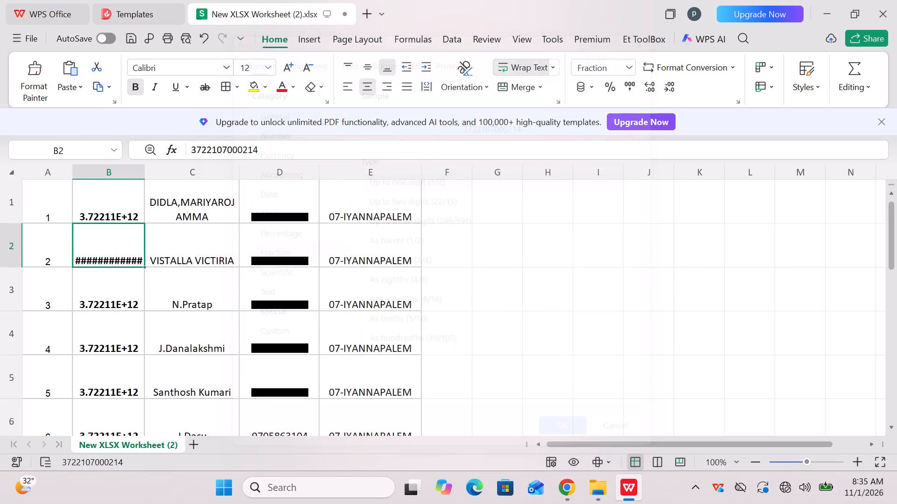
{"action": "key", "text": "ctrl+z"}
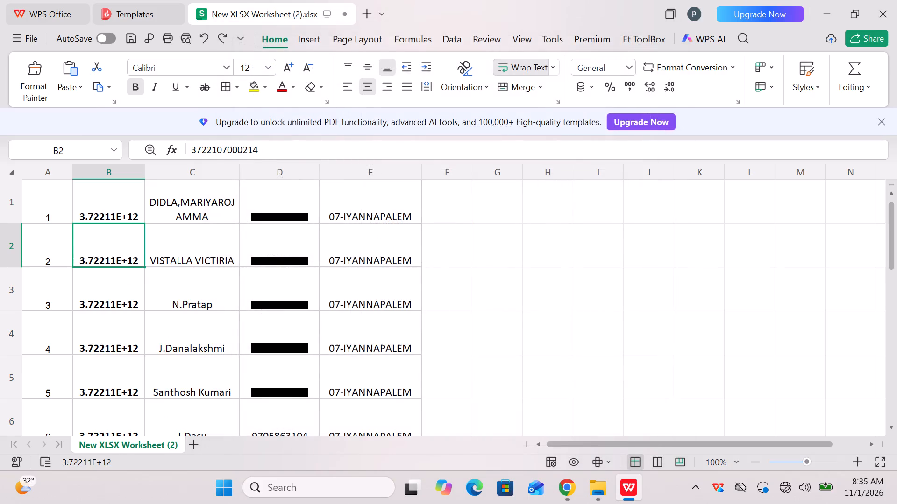
Format column B as Number with 0 decimal places.
{"action": "scroll", "coordinate": [280, 309], "scroll_direction": "up", "scroll_amount": 5}
{"action": "left_click_drag", "start_coordinate": [123, 177], "coordinate": [125, 252]}
{"action": "right_click", "coordinate": [125, 252]}
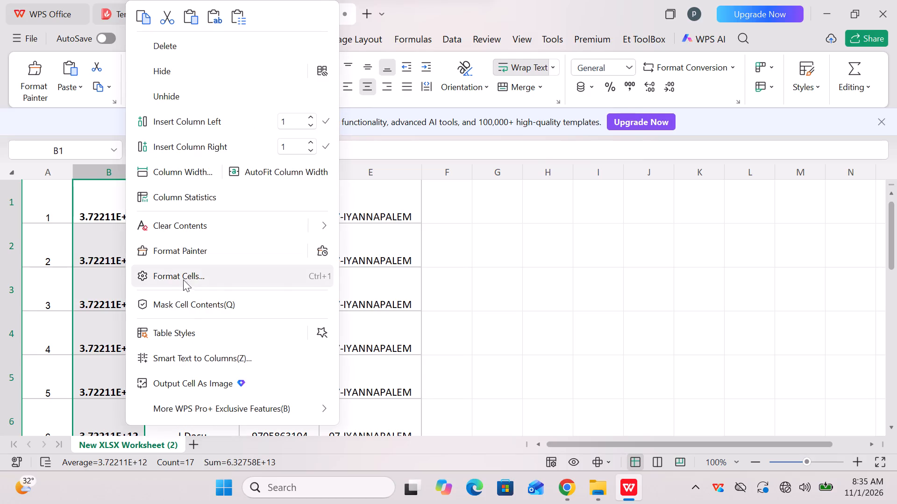
{"action": "left_click", "coordinate": [184, 279]}
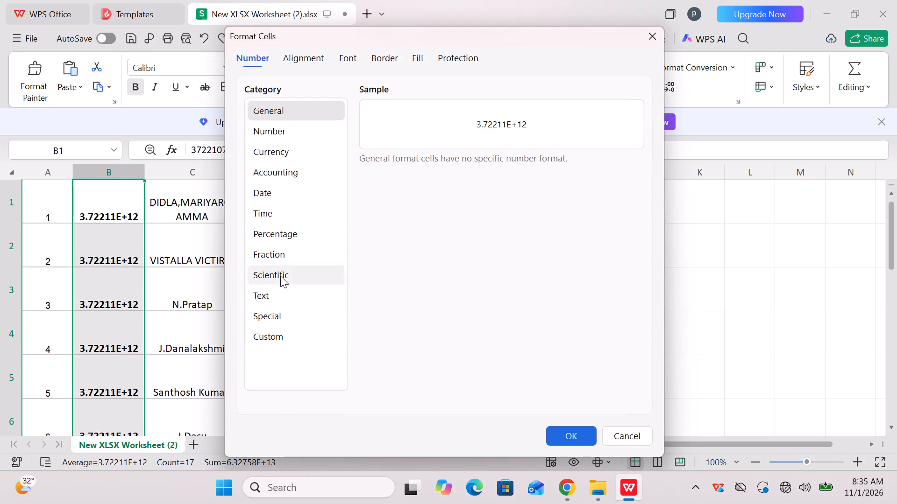
{"action": "left_click", "coordinate": [278, 125]}
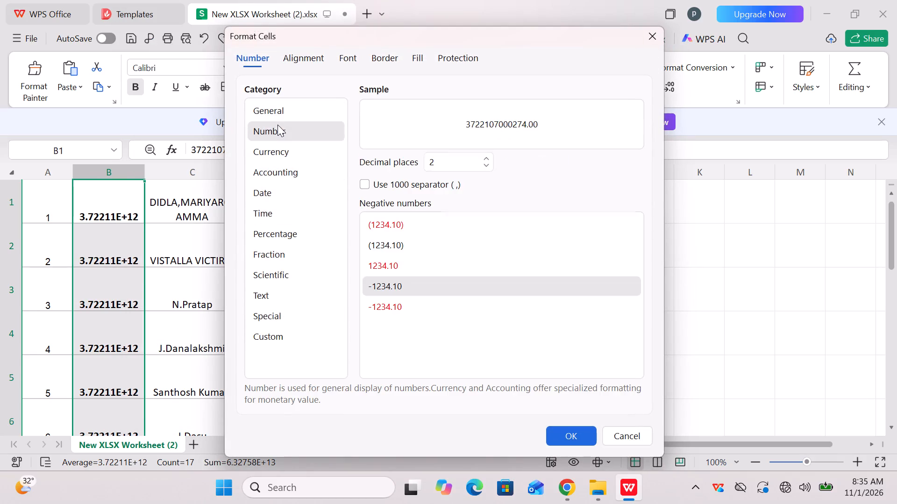
{"action": "double_click", "coordinate": [482, 165]}
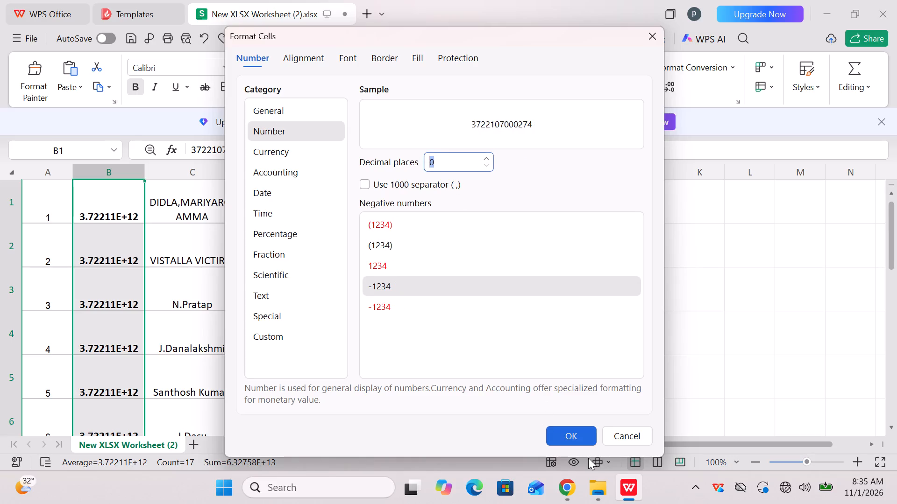
{"action": "left_click", "coordinate": [577, 441]}
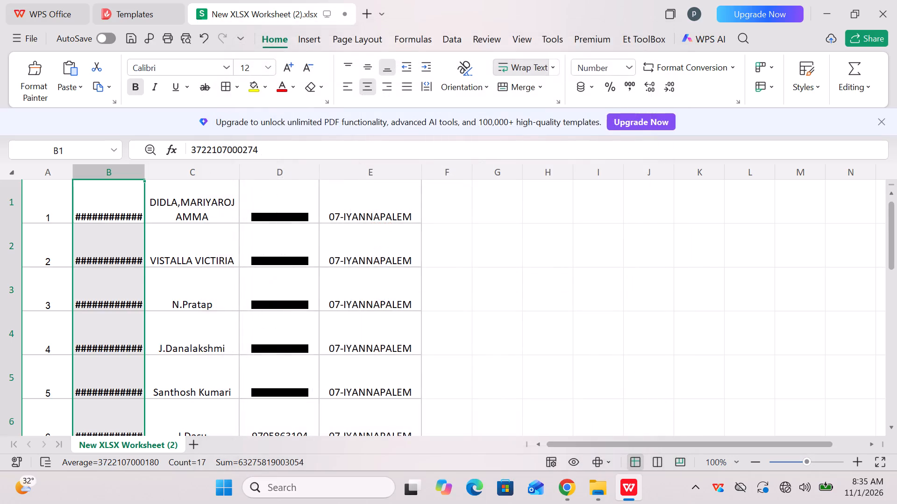
Widen column B so that the full 13-digit USCNO numbers fit in their cells.
{"action": "left_click_drag", "start_coordinate": [145, 173], "coordinate": [163, 171]}
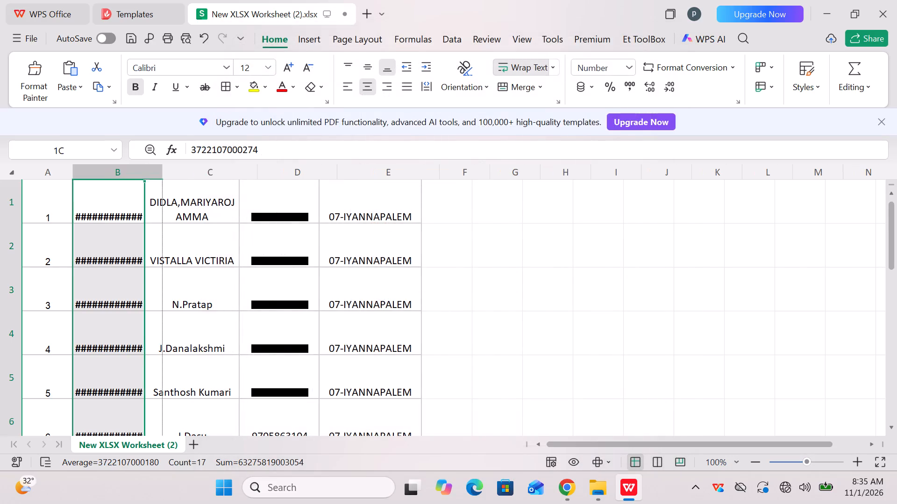
{"action": "left_click_drag", "start_coordinate": [163, 171], "coordinate": [165, 171]}
{"action": "left_click", "coordinate": [250, 234]}
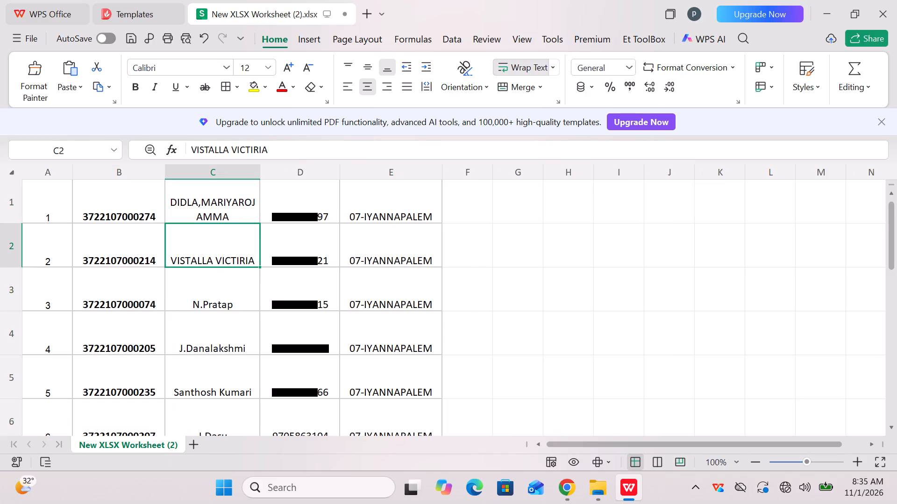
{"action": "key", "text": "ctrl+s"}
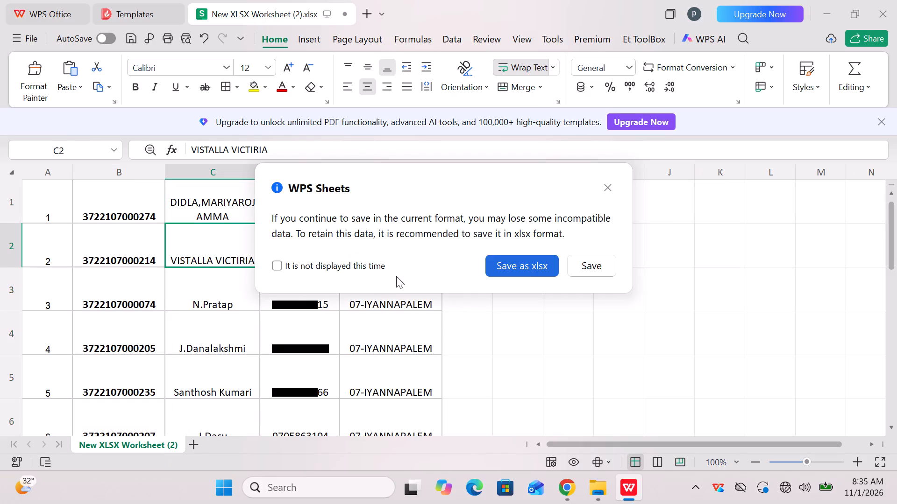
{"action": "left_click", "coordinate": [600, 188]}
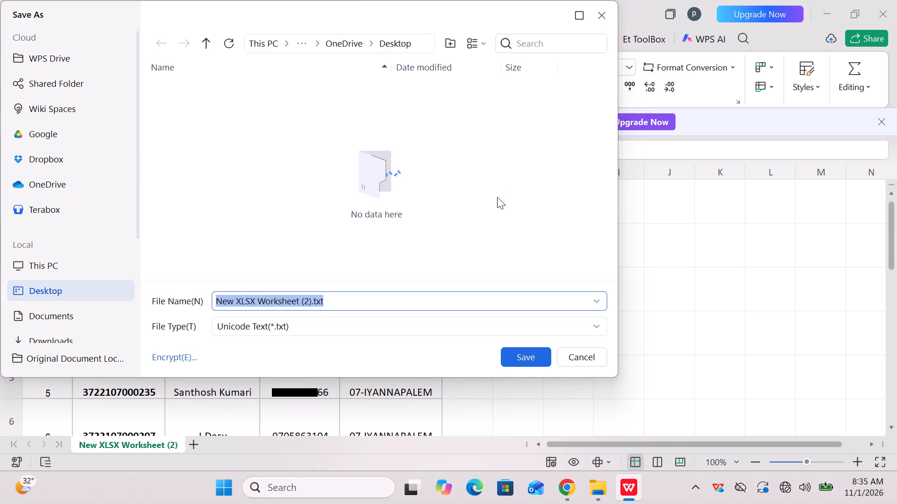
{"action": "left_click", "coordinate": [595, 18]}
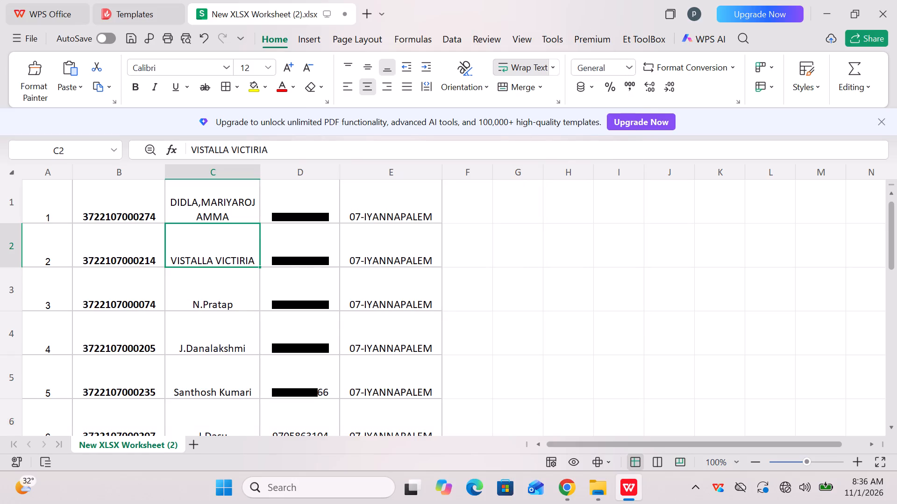
Print the selected worksheet to PDF24 and save it as a PDF named "iyyanapalem in list" in the Downloads folder.
{"action": "key", "text": "ctrl+p"}
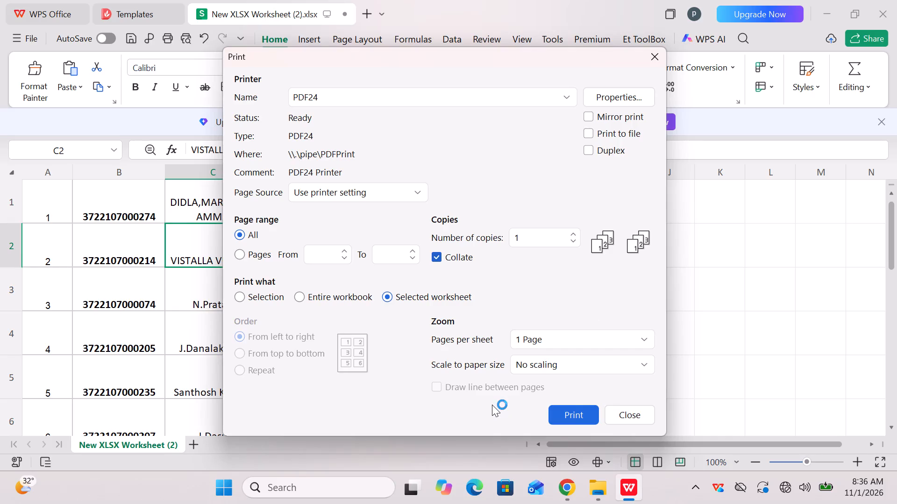
{"action": "left_click", "coordinate": [573, 416]}
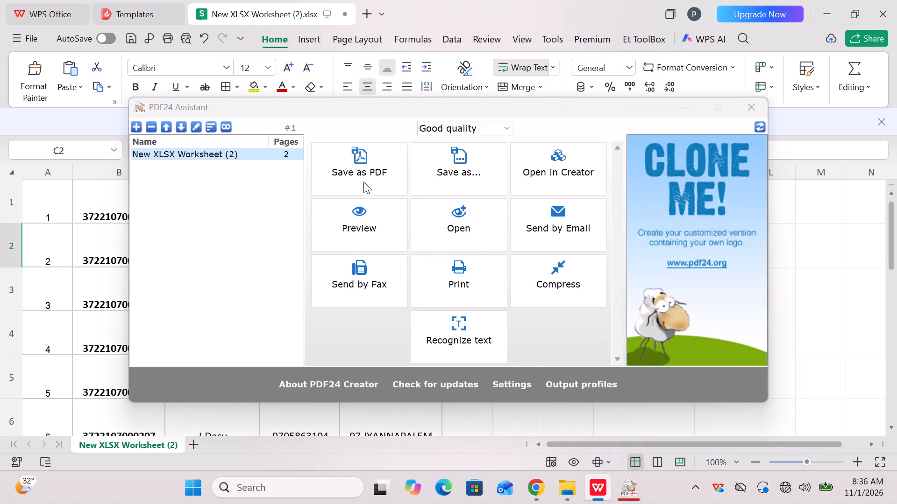
{"action": "left_click", "coordinate": [362, 178]}
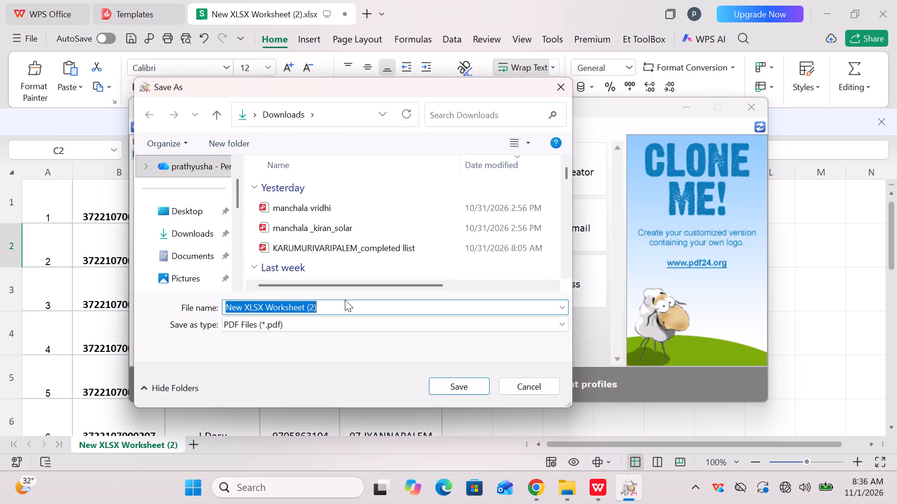
{"action": "key", "text": "BackSpace"}
{"action": "type", "text": "iyy"}
{"action": "type", "text": "ana"}
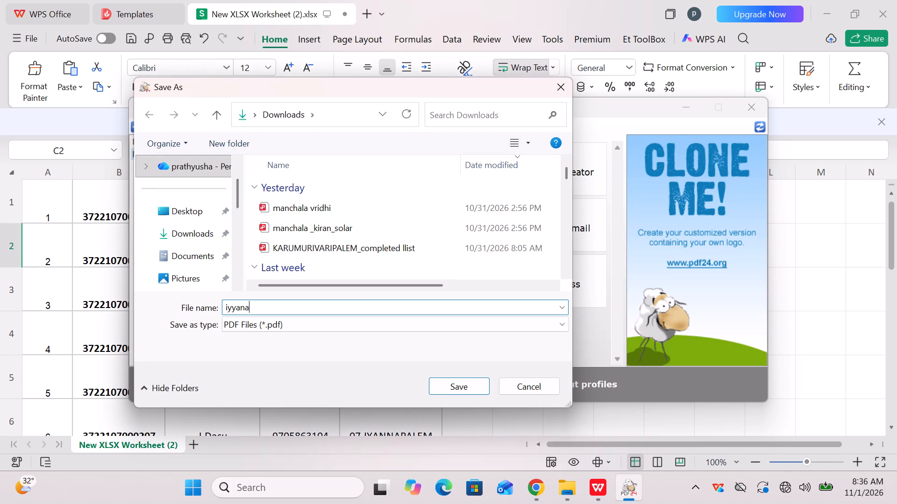
{"action": "type", "text": "palem"}
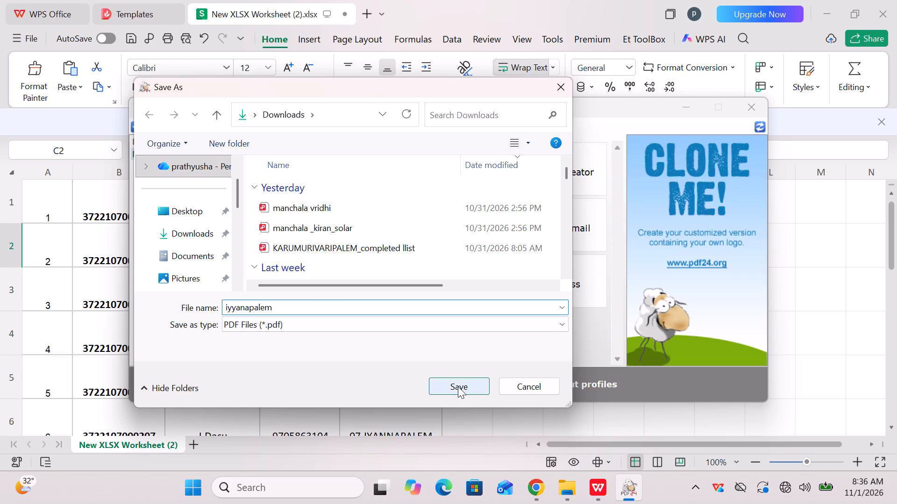
{"action": "key", "text": "space"}
{"action": "type", "text": "in"}
{"action": "key", "text": "space"}
{"action": "type", "text": "list"}
{"action": "key", "text": "space"}
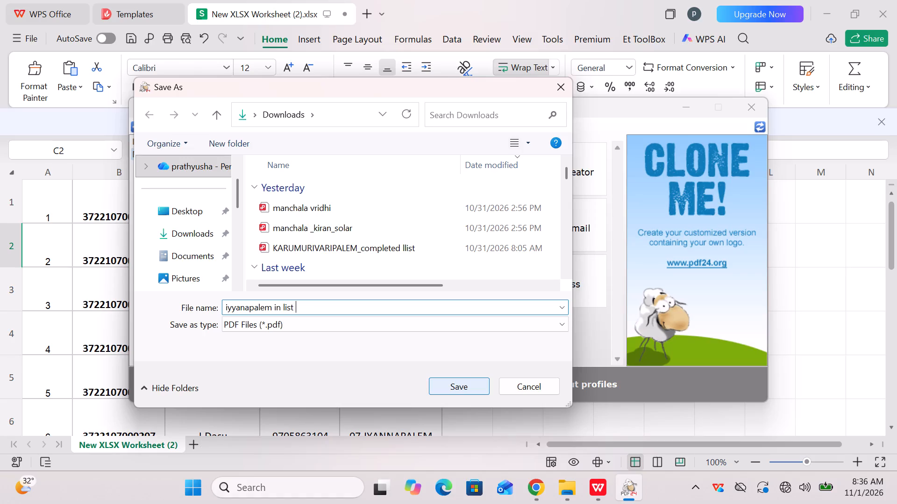
{"action": "left_click", "coordinate": [456, 385]}
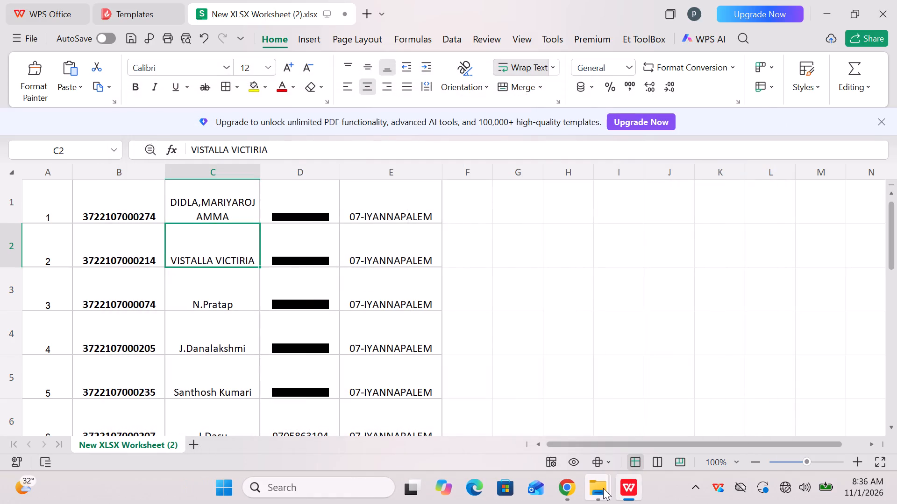
Open the "iyyanapalem in list" PDF from the Downloads folder in File Explorer and dismiss the download notification.
{"action": "left_click", "coordinate": [603, 488]}
{"action": "left_click", "coordinate": [642, 400]}
{"action": "scroll", "coordinate": [642, 400], "scroll_direction": "left", "scroll_amount": 1}
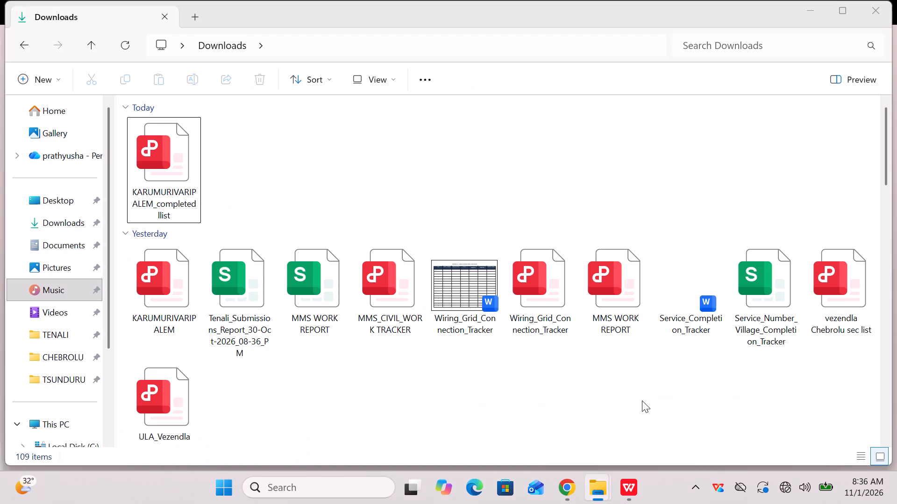
{"action": "scroll", "coordinate": [642, 400], "scroll_direction": "left", "scroll_amount": 2}
{"action": "double_click", "coordinate": [162, 193]}
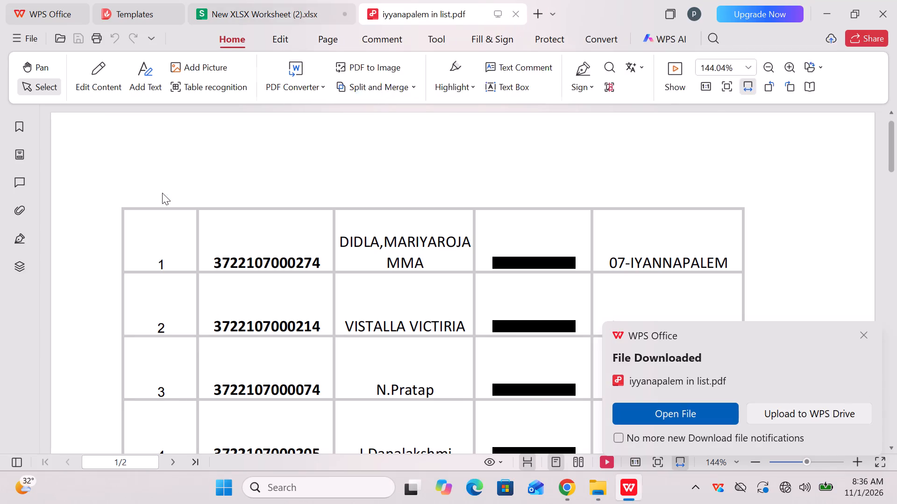
{"action": "left_click", "coordinate": [861, 332]}
Review both pages of the exported PDF, checking the consumer rows and the full USCNO numbers.
{"action": "scroll", "coordinate": [584, 299], "scroll_direction": "down", "scroll_amount": 3}
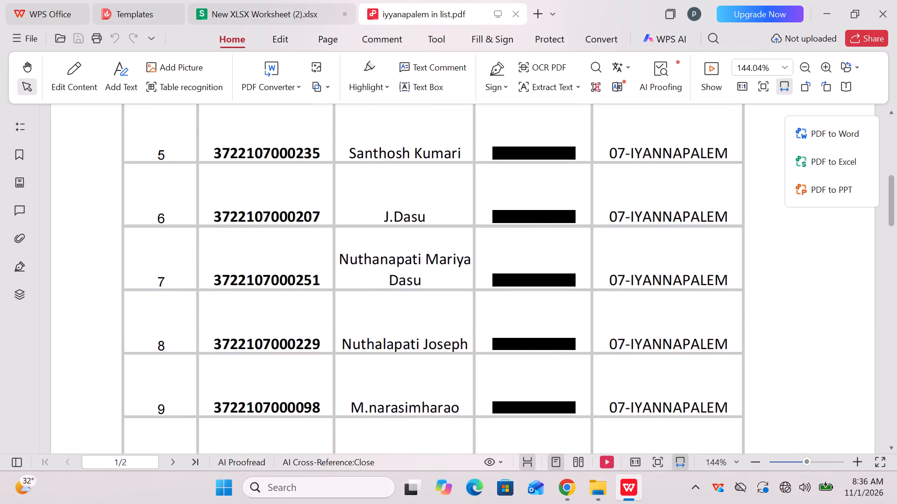
{"action": "scroll", "coordinate": [584, 299], "scroll_direction": "down", "scroll_amount": 4}
{"action": "scroll", "coordinate": [584, 299], "scroll_direction": "up", "scroll_amount": 1}
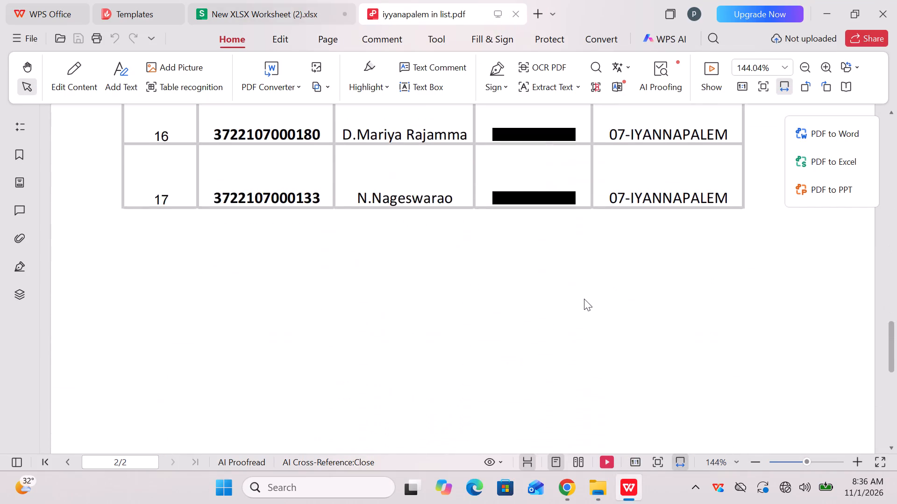
{"action": "scroll", "coordinate": [584, 299], "scroll_direction": "up", "scroll_amount": 2}
{"action": "scroll", "coordinate": [584, 299], "scroll_direction": "down", "scroll_amount": 3, "text": "ctrl"}
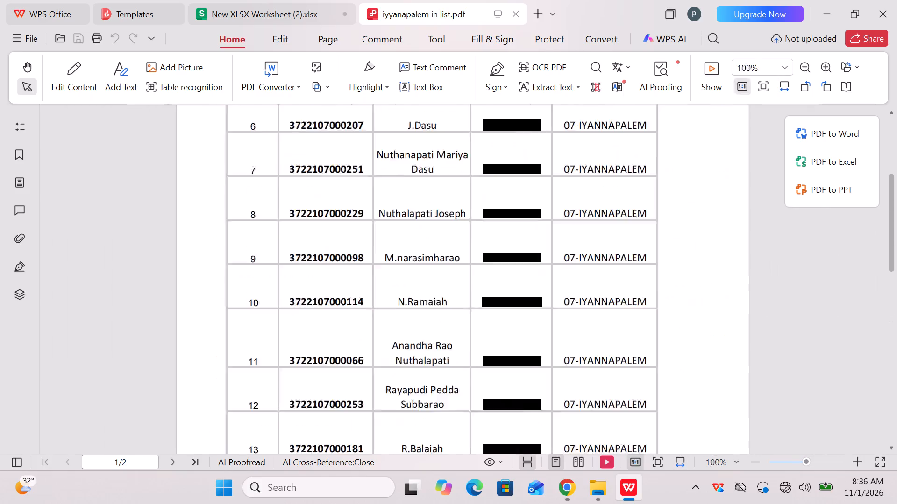
{"action": "scroll", "coordinate": [584, 299], "scroll_direction": "down", "scroll_amount": 2, "text": "ctrl"}
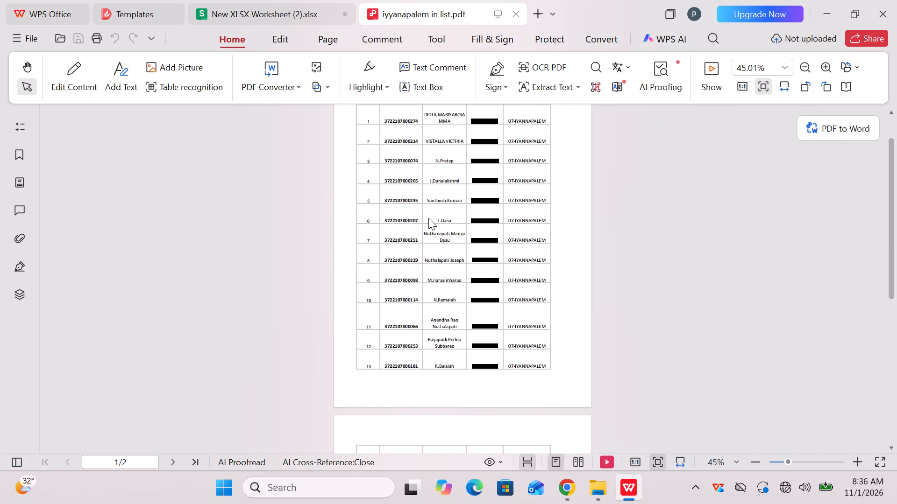
{"action": "scroll", "coordinate": [425, 219], "scroll_direction": "down", "scroll_amount": 1}
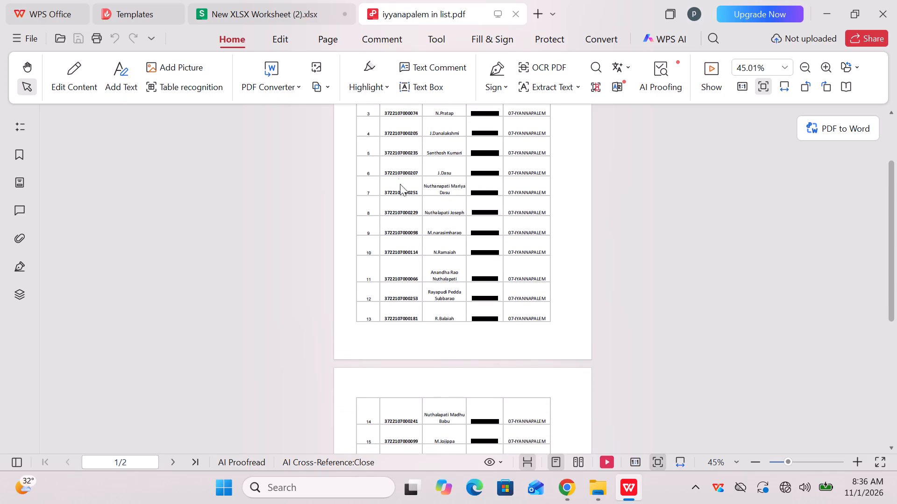
{"action": "scroll", "coordinate": [399, 179], "scroll_direction": "up", "scroll_amount": 1}
{"action": "scroll", "coordinate": [399, 179], "scroll_direction": "up", "scroll_amount": 1, "text": "ctrl"}
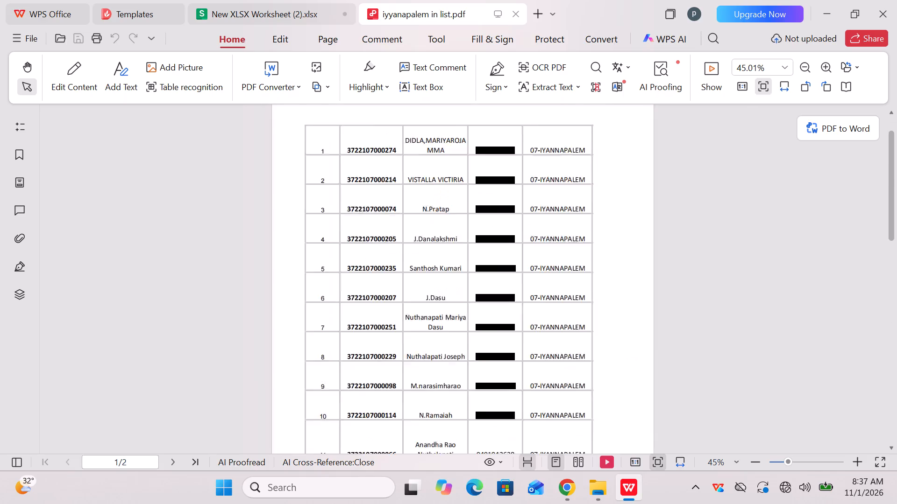
{"action": "scroll", "coordinate": [399, 179], "scroll_direction": "up", "scroll_amount": 2, "text": "ctrl"}
{"action": "scroll", "coordinate": [399, 179], "scroll_direction": "up", "scroll_amount": 1}
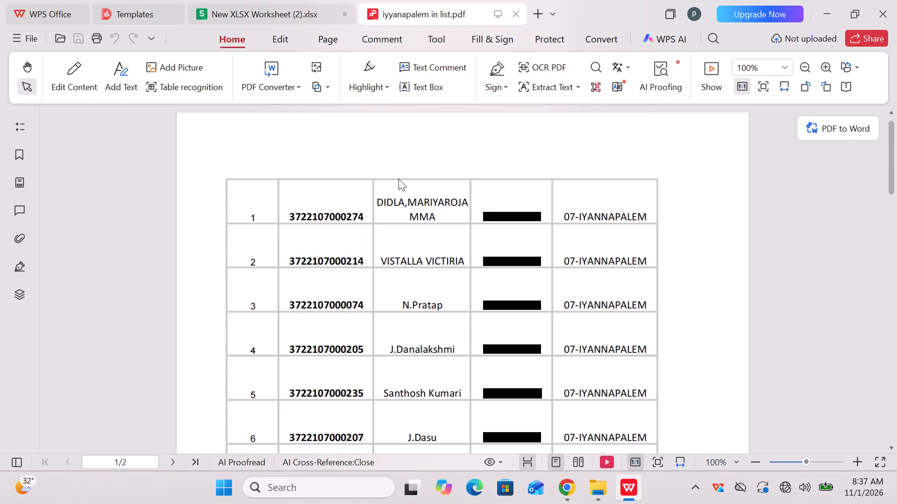
{"action": "scroll", "coordinate": [399, 179], "scroll_direction": "down", "scroll_amount": 4}
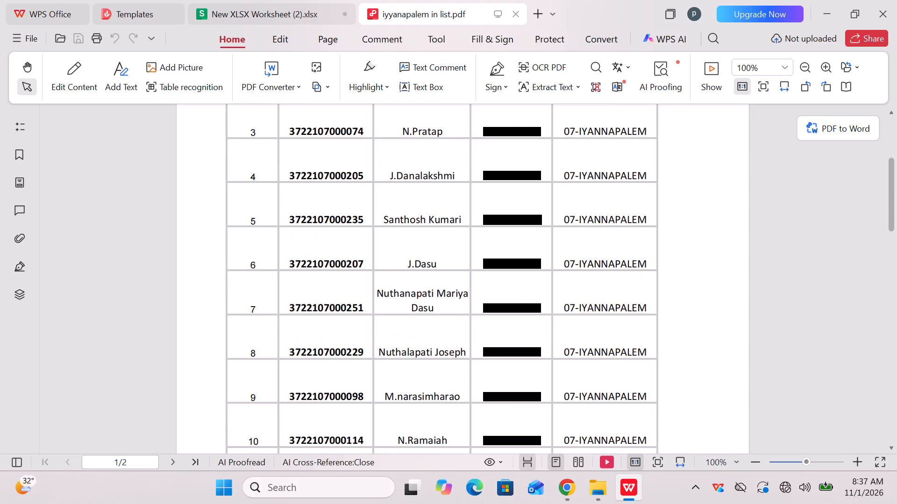
{"action": "scroll", "coordinate": [435, 221], "scroll_direction": "down", "scroll_amount": 1}
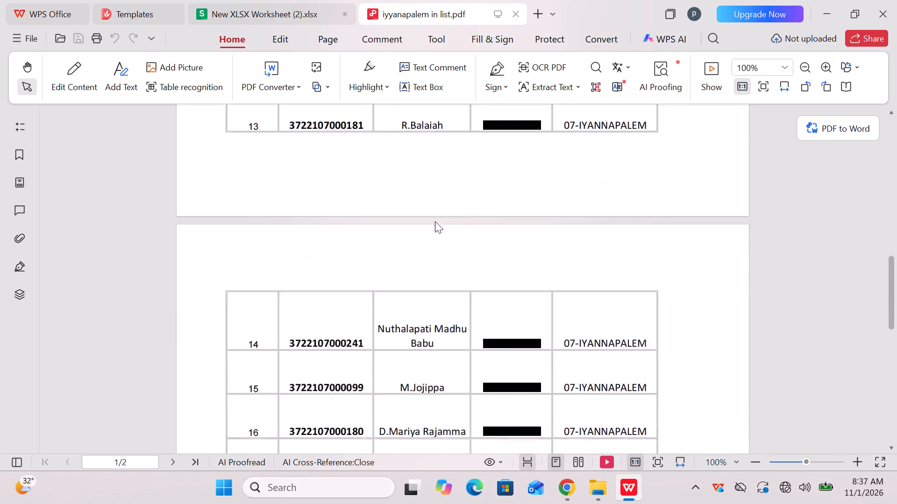
{"action": "scroll", "coordinate": [435, 221], "scroll_direction": "down", "scroll_amount": 1}
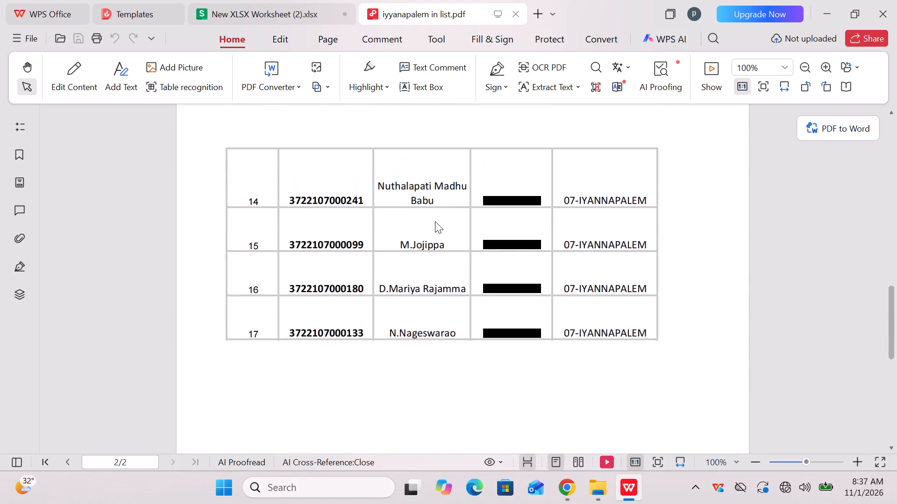
Review both pages of the exported PDF again, checking consumer rows 1 to 17 and their USCNO numbers.
{"action": "scroll", "coordinate": [435, 221], "scroll_direction": "down", "scroll_amount": 1}
{"action": "scroll", "coordinate": [435, 221], "scroll_direction": "up", "scroll_amount": 5}
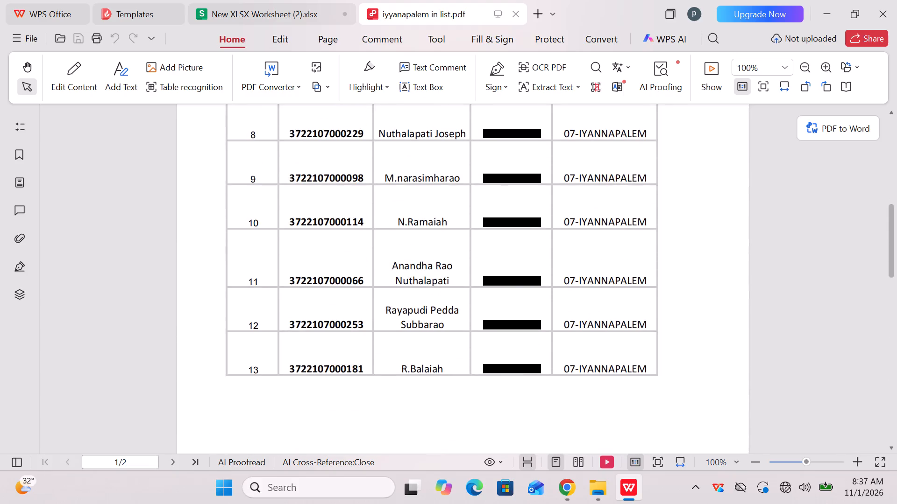
{"action": "scroll", "coordinate": [435, 221], "scroll_direction": "up", "scroll_amount": 5}
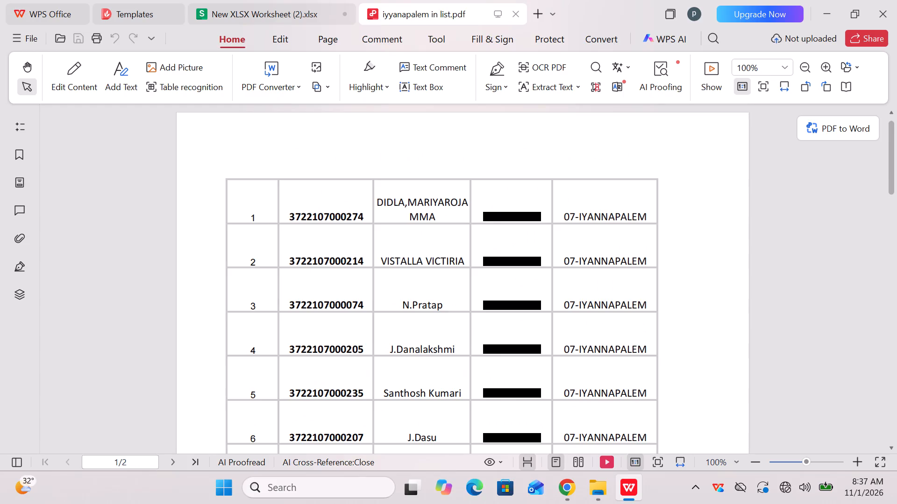
{"action": "scroll", "coordinate": [435, 221], "scroll_direction": "up", "scroll_amount": 1}
{"action": "scroll", "coordinate": [435, 221], "scroll_direction": "down", "scroll_amount": 3}
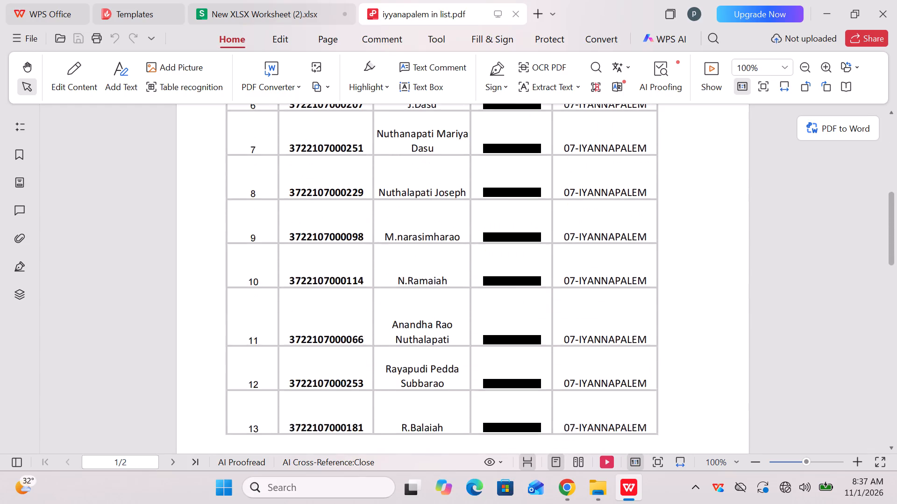
{"action": "scroll", "coordinate": [435, 221], "scroll_direction": "down", "scroll_amount": 4}
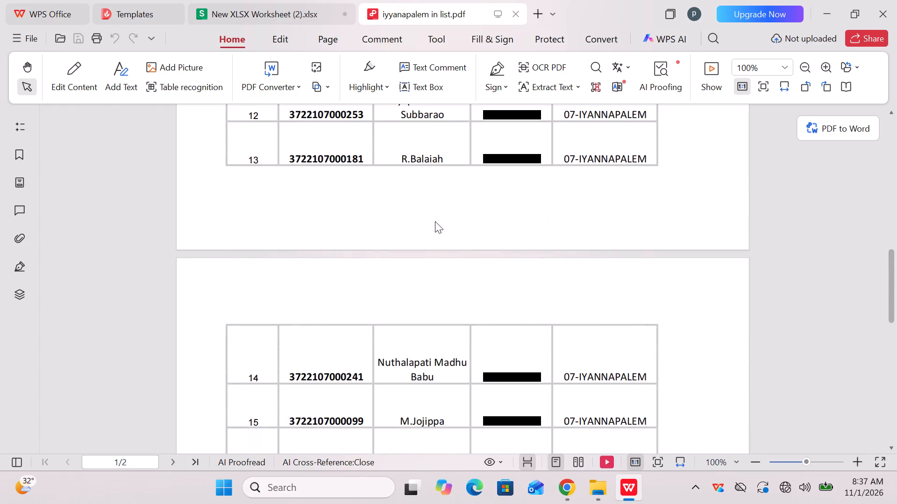
{"action": "scroll", "coordinate": [435, 221], "scroll_direction": "down", "scroll_amount": 1}
{"action": "scroll", "coordinate": [435, 221], "scroll_direction": "up", "scroll_amount": 1}
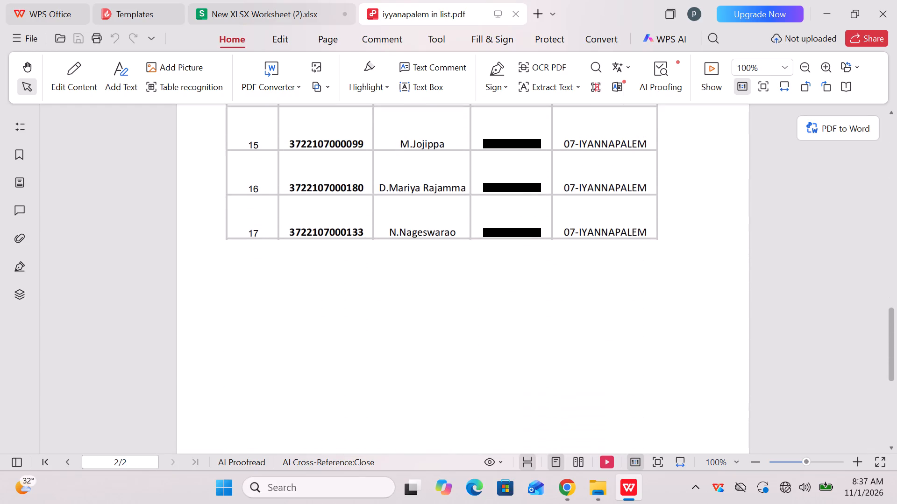
{"action": "scroll", "coordinate": [435, 221], "scroll_direction": "up", "scroll_amount": 4}
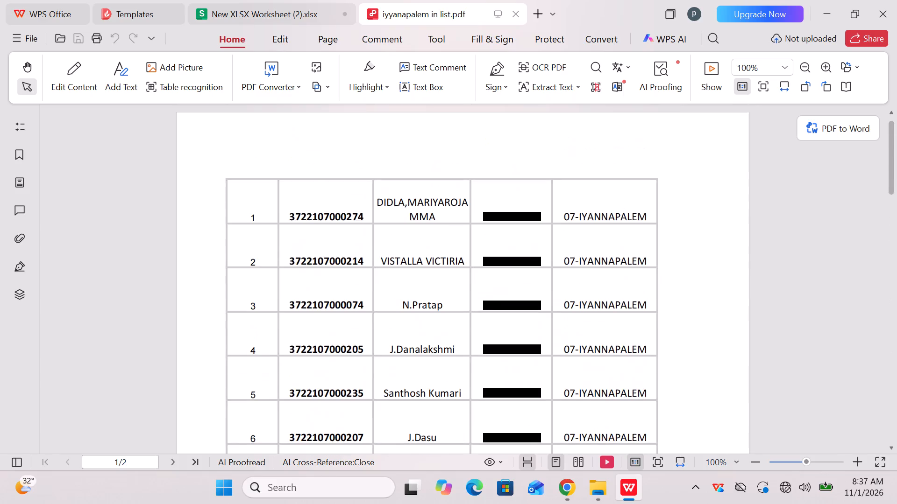
{"action": "scroll", "coordinate": [435, 221], "scroll_direction": "up", "scroll_amount": 1}
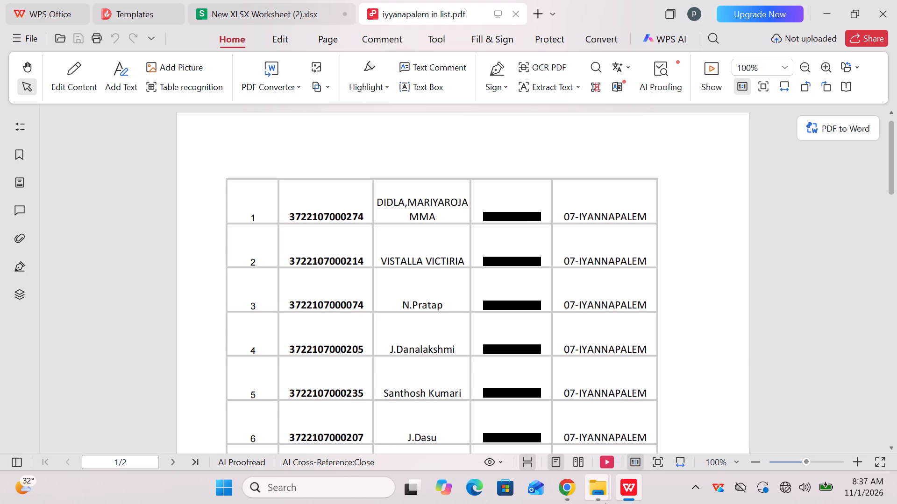
Open the "Tsunduru Section" workbook from the TSUNDURU folder in File Explorer.
{"action": "left_click", "coordinate": [560, 440]}
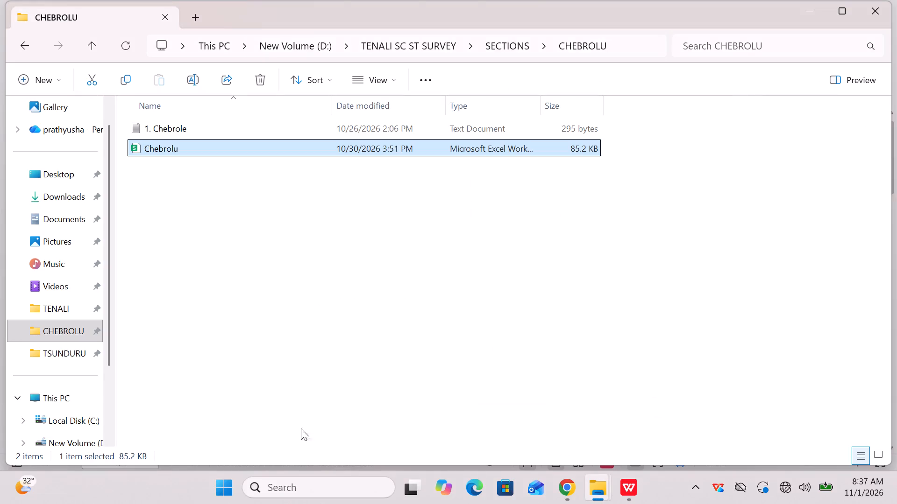
{"action": "left_click", "coordinate": [65, 351]}
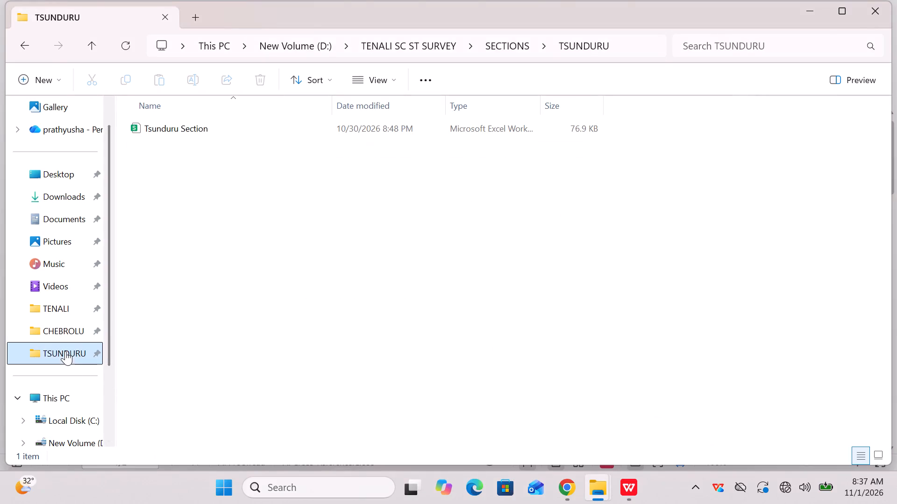
{"action": "double_click", "coordinate": [233, 133]}
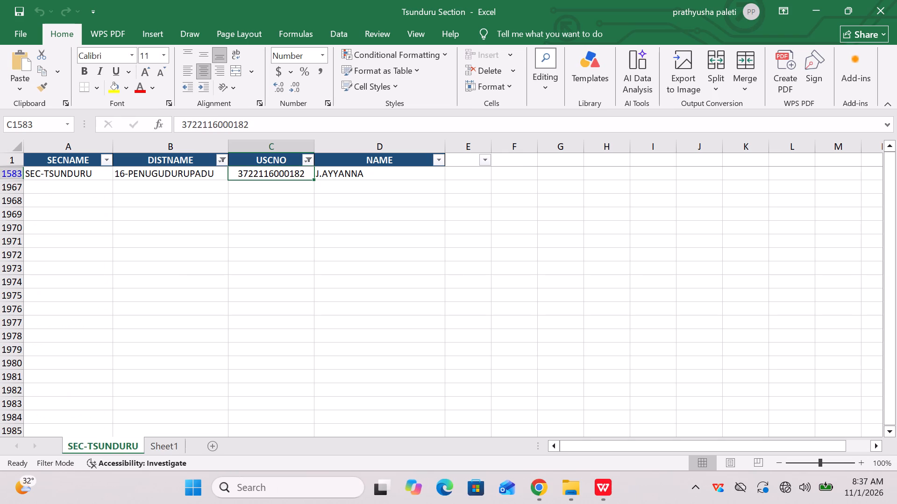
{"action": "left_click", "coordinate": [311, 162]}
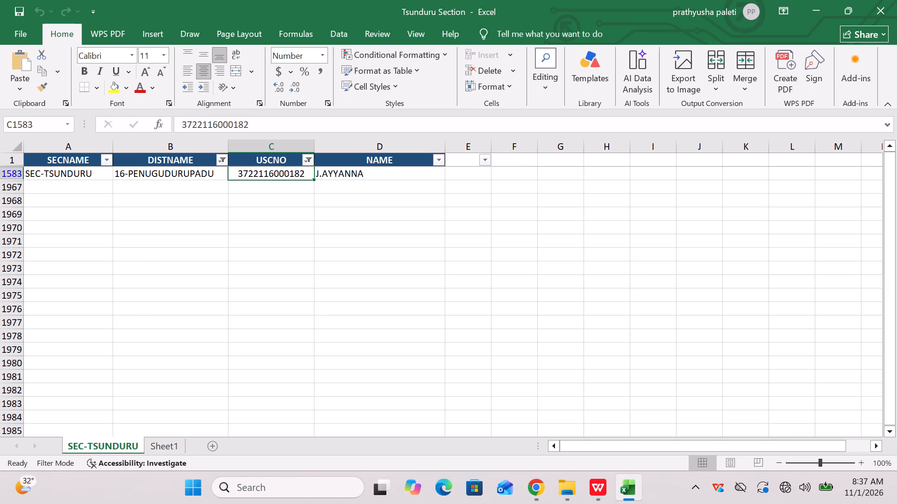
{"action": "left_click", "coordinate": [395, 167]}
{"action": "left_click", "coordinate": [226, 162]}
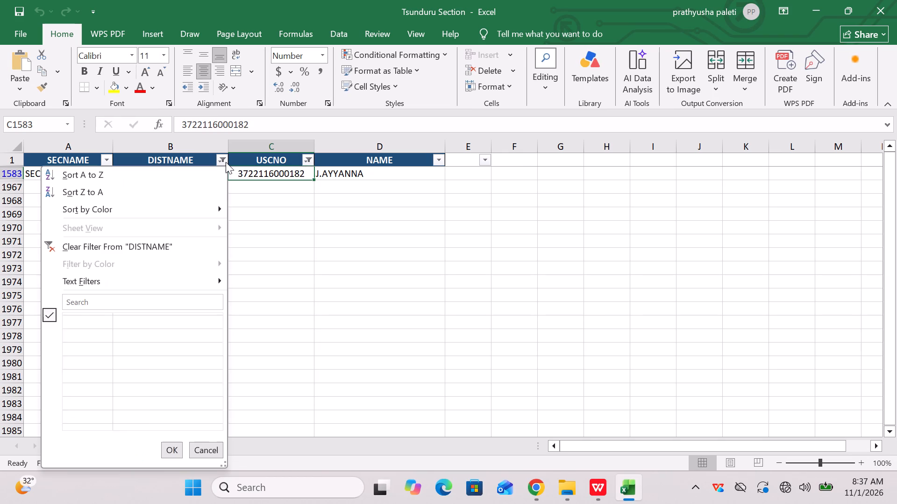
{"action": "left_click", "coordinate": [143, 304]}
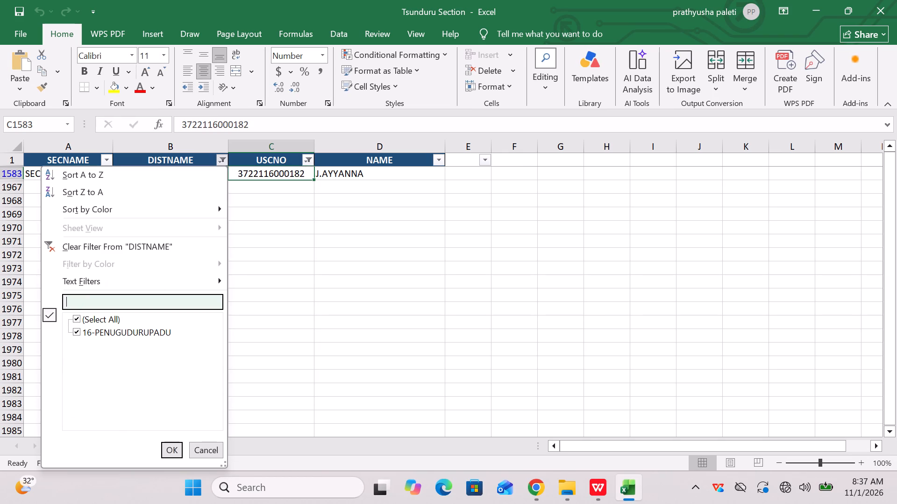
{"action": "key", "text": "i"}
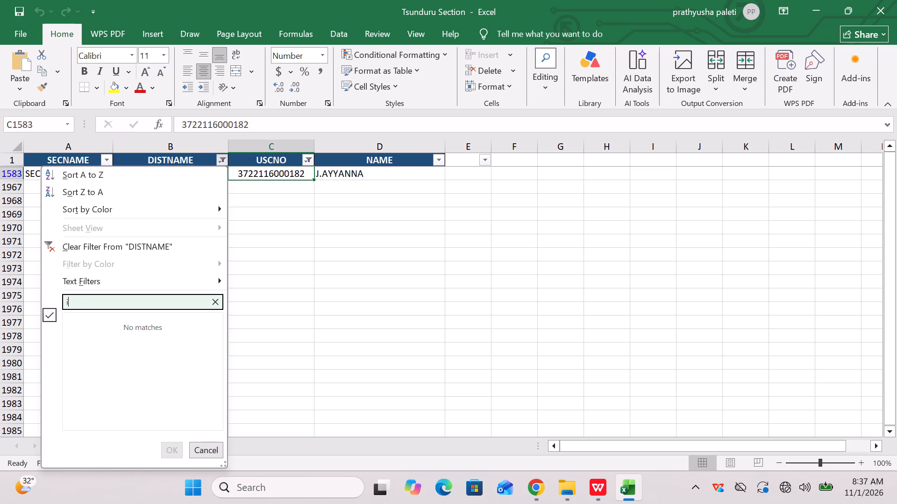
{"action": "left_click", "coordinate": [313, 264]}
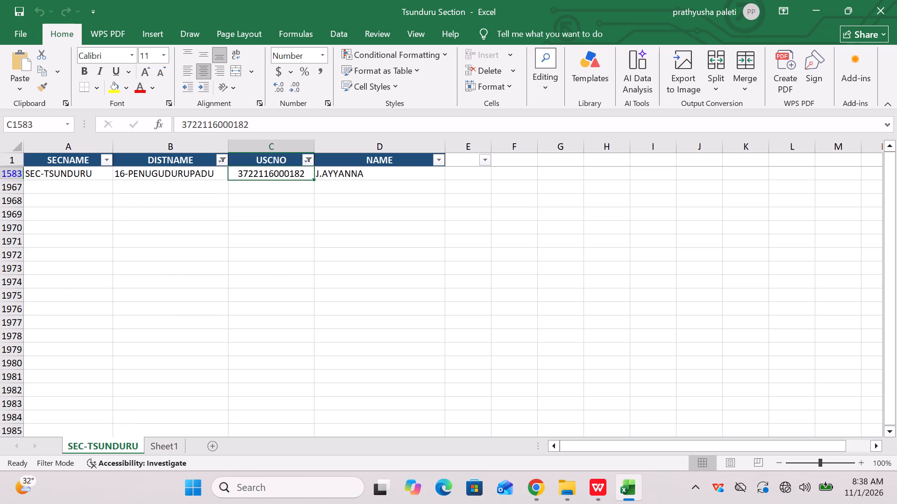
Set the USCNO column filter to include all numbers.
{"action": "left_click", "coordinate": [306, 161]}
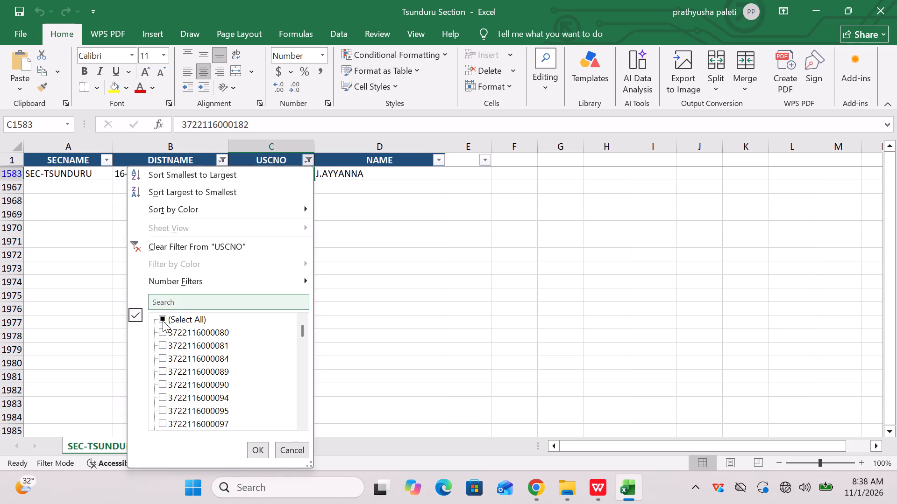
{"action": "left_click", "coordinate": [162, 320]}
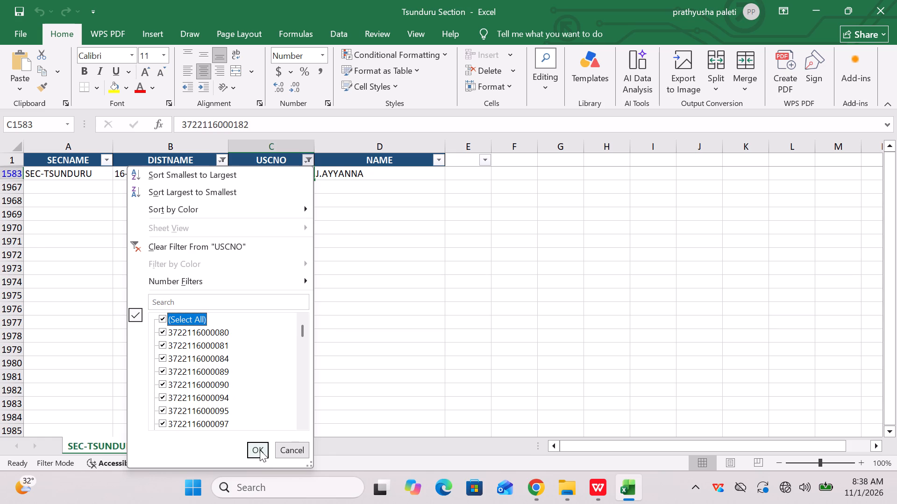
{"action": "left_click", "coordinate": [260, 450]}
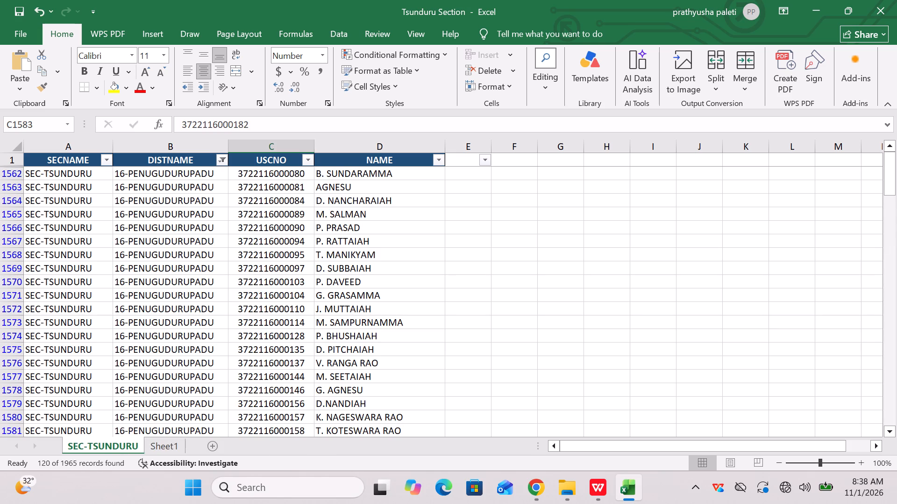
Filter the DISTNAME column by searching for "iy" and keeping only 07-IYANNAPALEM.
{"action": "left_click", "coordinate": [223, 160]}
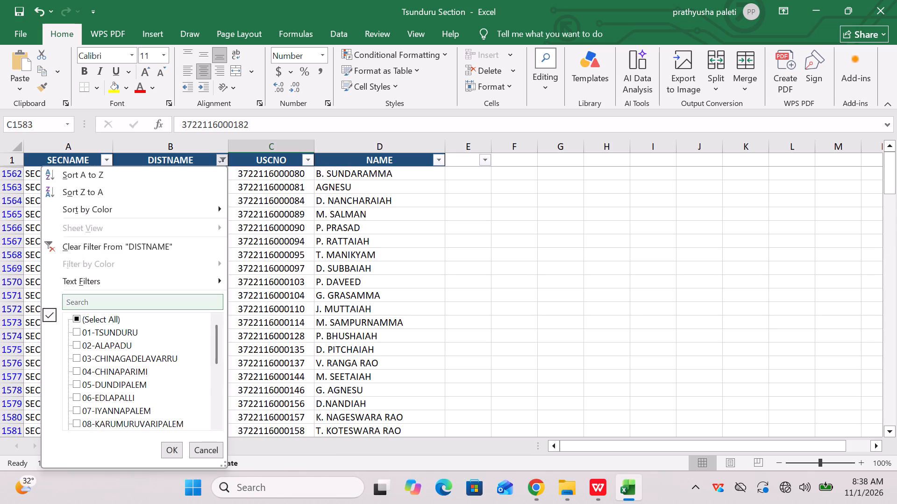
{"action": "left_click", "coordinate": [164, 297]}
{"action": "type", "text": "iy"}
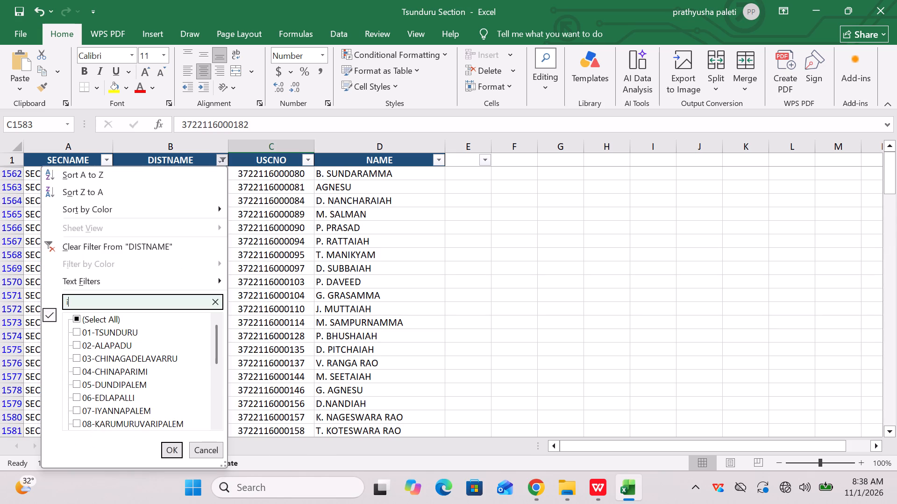
{"action": "left_click", "coordinate": [170, 451]}
{"action": "scroll", "coordinate": [338, 394], "scroll_direction": "right", "scroll_amount": 1}
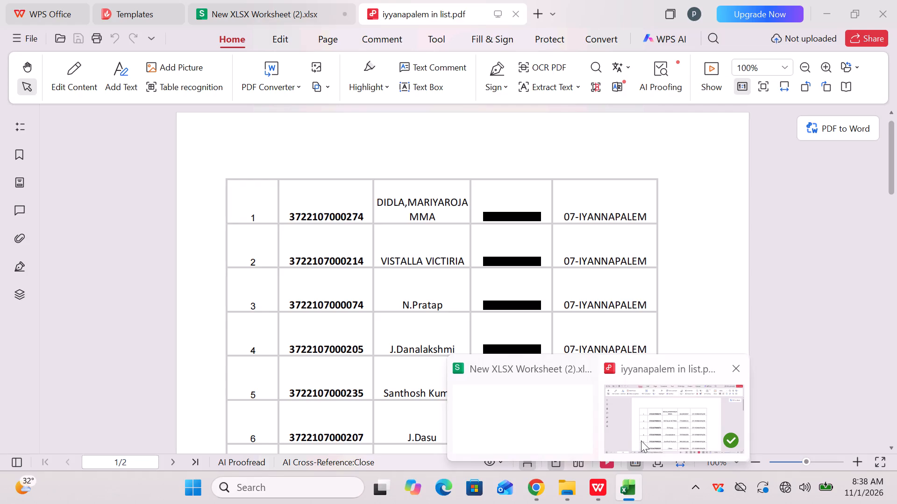
Shrink the "iyyanapalem in list" PDF window in WPS Office and place it beside the workbook's USCNO and NAME columns for comparison.
{"action": "left_click", "coordinate": [641, 441]}
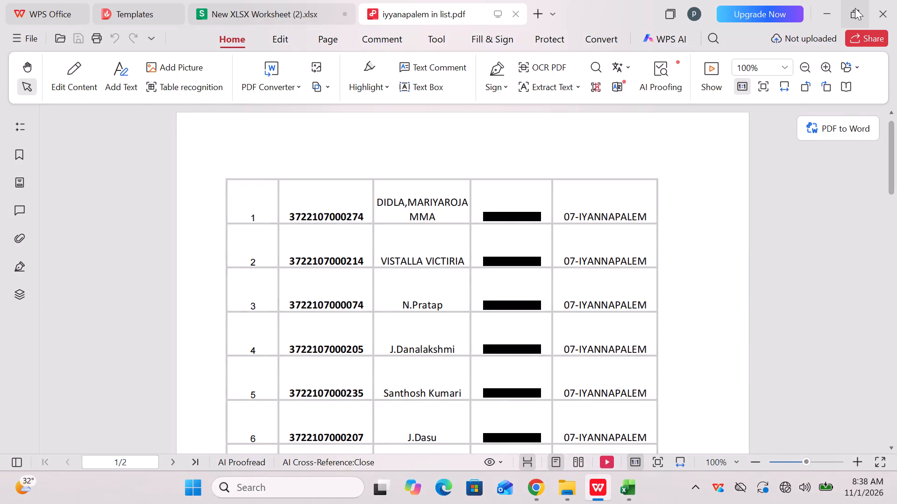
{"action": "left_click", "coordinate": [855, 8]}
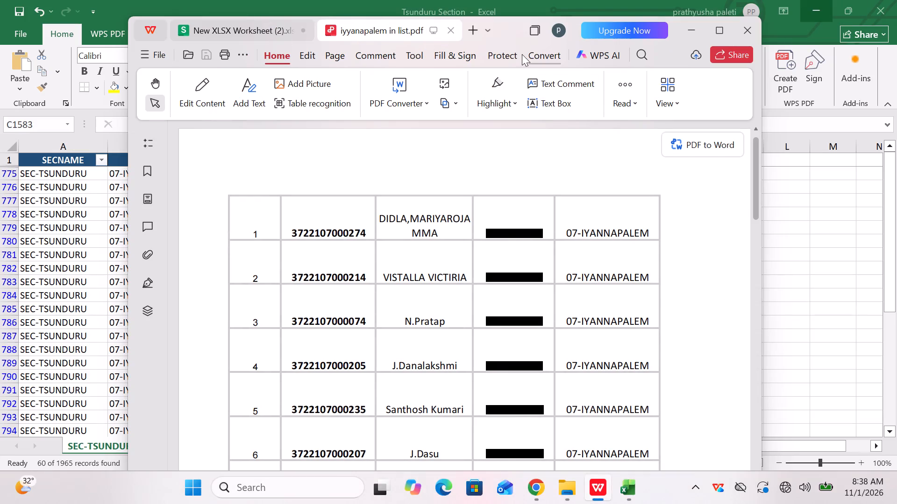
{"action": "left_click_drag", "start_coordinate": [503, 26], "coordinate": [643, 8]}
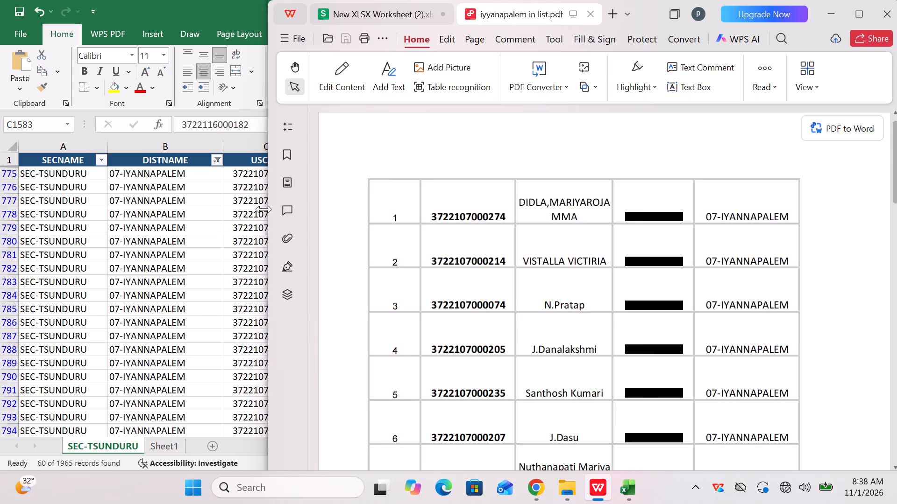
{"action": "left_click_drag", "start_coordinate": [264, 209], "coordinate": [431, 226]}
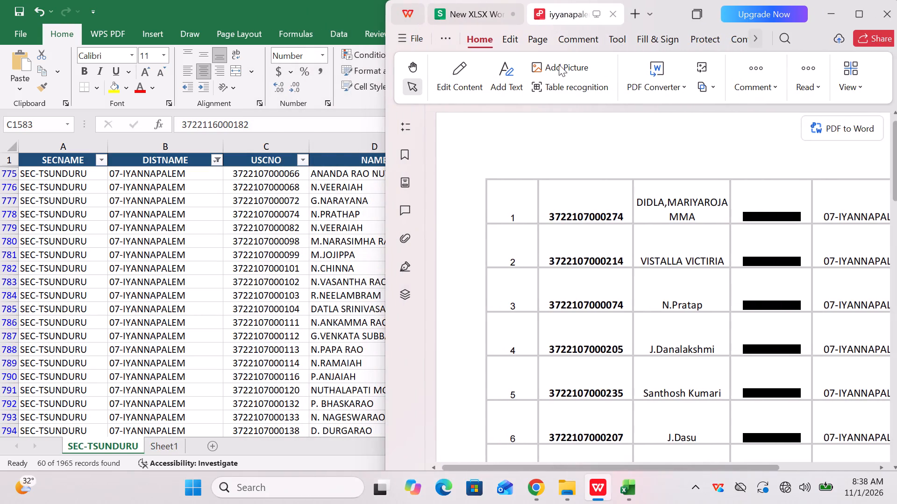
{"action": "left_click_drag", "start_coordinate": [670, 7], "coordinate": [662, 27]}
{"action": "left_click_drag", "start_coordinate": [660, 17], "coordinate": [654, 94]}
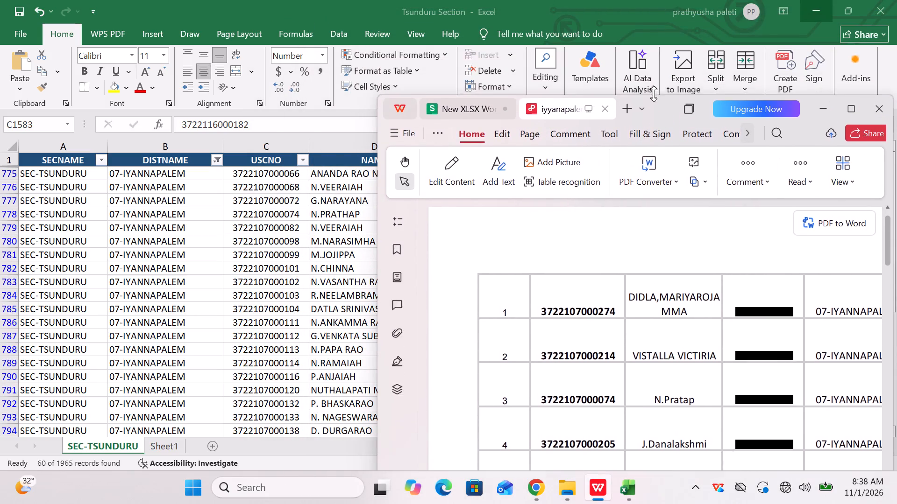
{"action": "left_click_drag", "start_coordinate": [654, 94], "coordinate": [657, 120]}
{"action": "left_click_drag", "start_coordinate": [655, 137], "coordinate": [656, 64]}
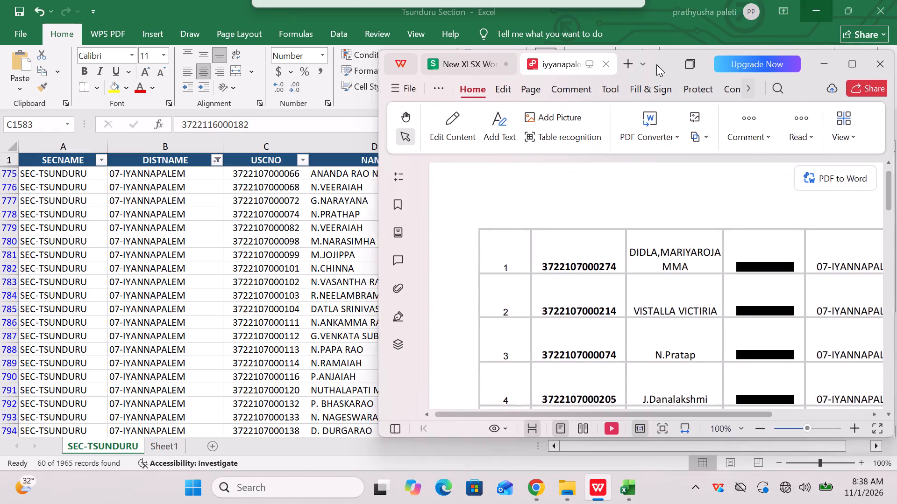
{"action": "left_click_drag", "start_coordinate": [656, 64], "coordinate": [638, 66]}
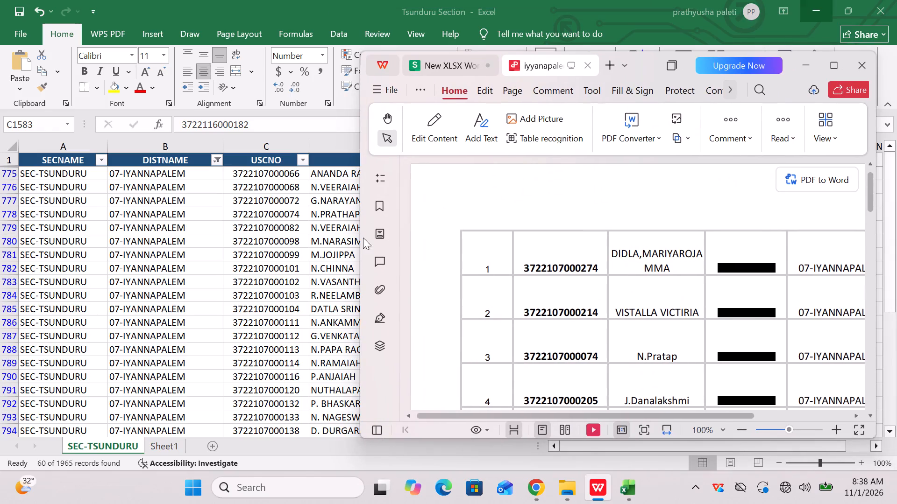
{"action": "left_click_drag", "start_coordinate": [357, 239], "coordinate": [371, 237]}
{"action": "left_click_drag", "start_coordinate": [371, 237], "coordinate": [415, 235]}
{"action": "left_click_drag", "start_coordinate": [641, 59], "coordinate": [668, 52]}
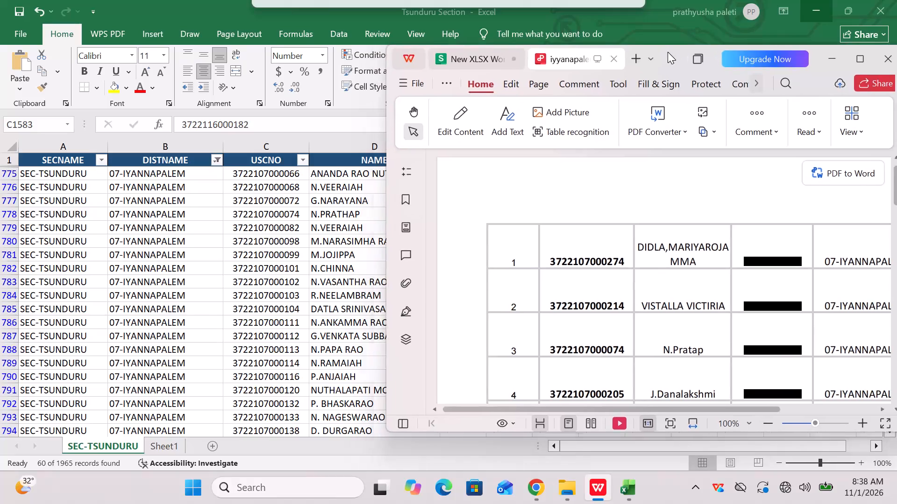
{"action": "left_click_drag", "start_coordinate": [668, 52], "coordinate": [726, 58]}
{"action": "scroll", "coordinate": [636, 205], "scroll_direction": "down", "scroll_amount": 1}
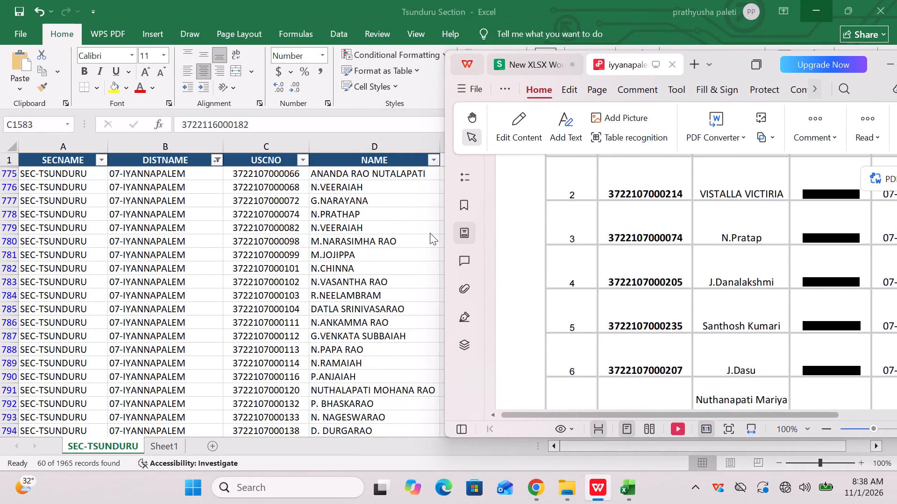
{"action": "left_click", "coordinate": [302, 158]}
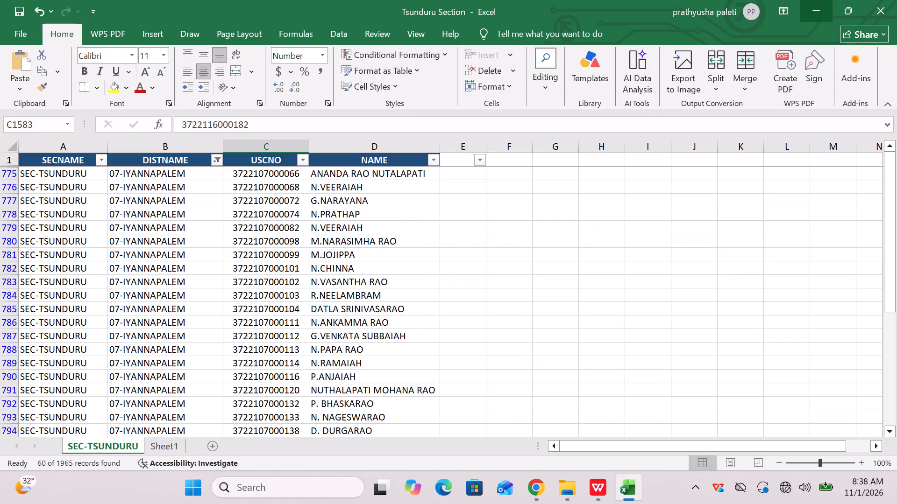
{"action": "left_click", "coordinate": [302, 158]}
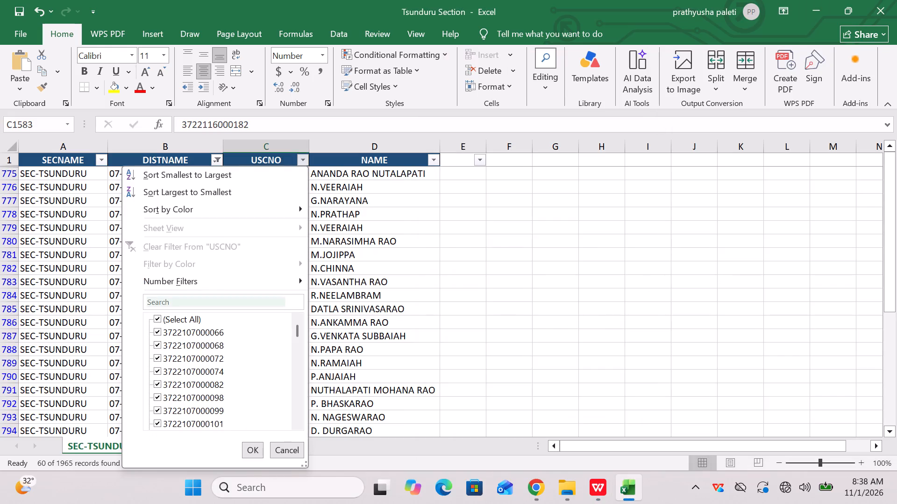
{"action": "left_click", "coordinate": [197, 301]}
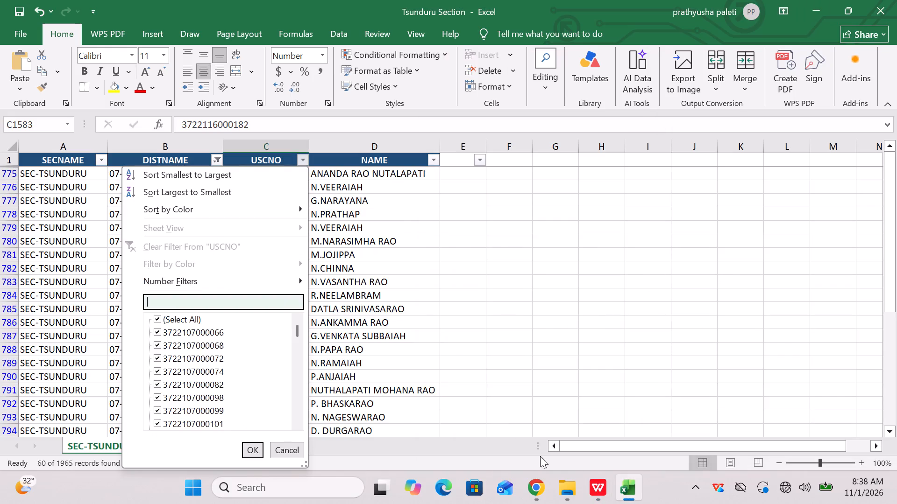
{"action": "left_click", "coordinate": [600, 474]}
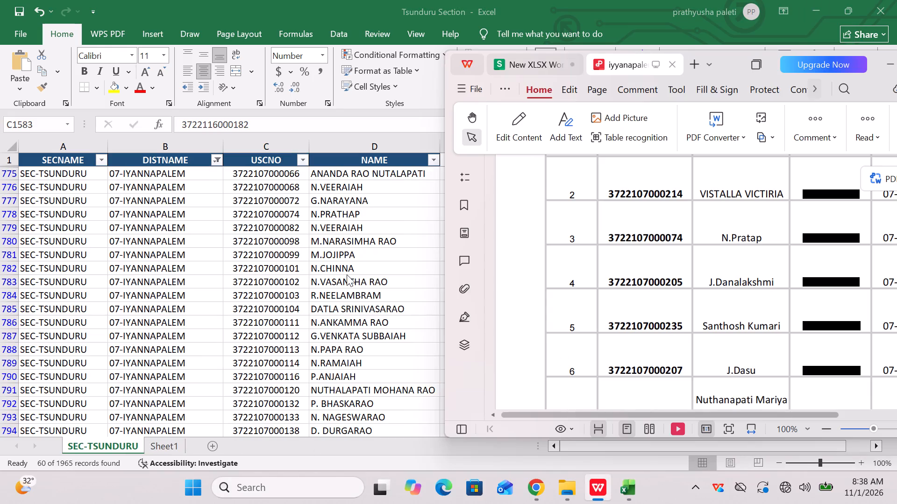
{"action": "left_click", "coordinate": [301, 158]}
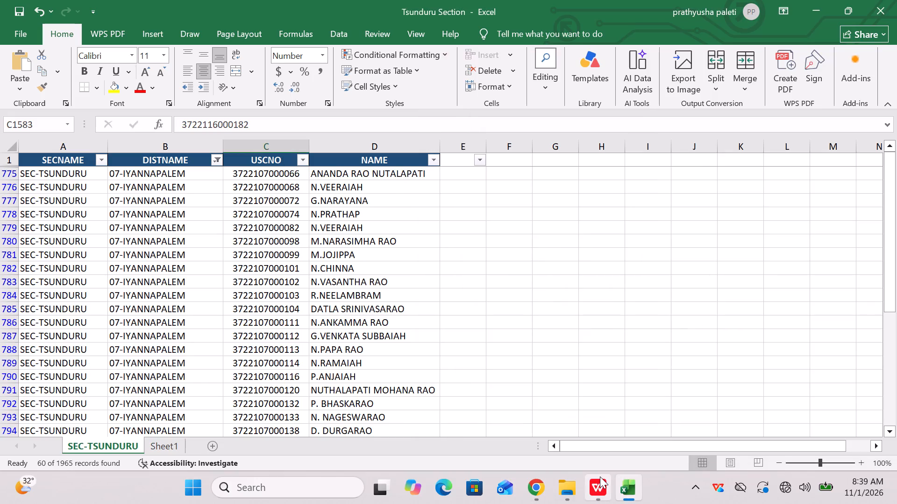
Switch to the TENALI WORK REPORT spreadsheet in Chrome.
{"action": "left_click", "coordinate": [527, 495]}
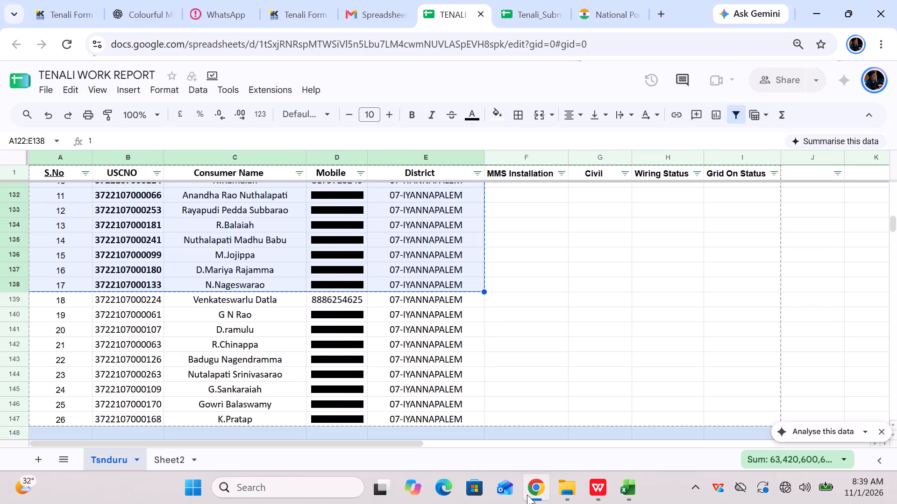